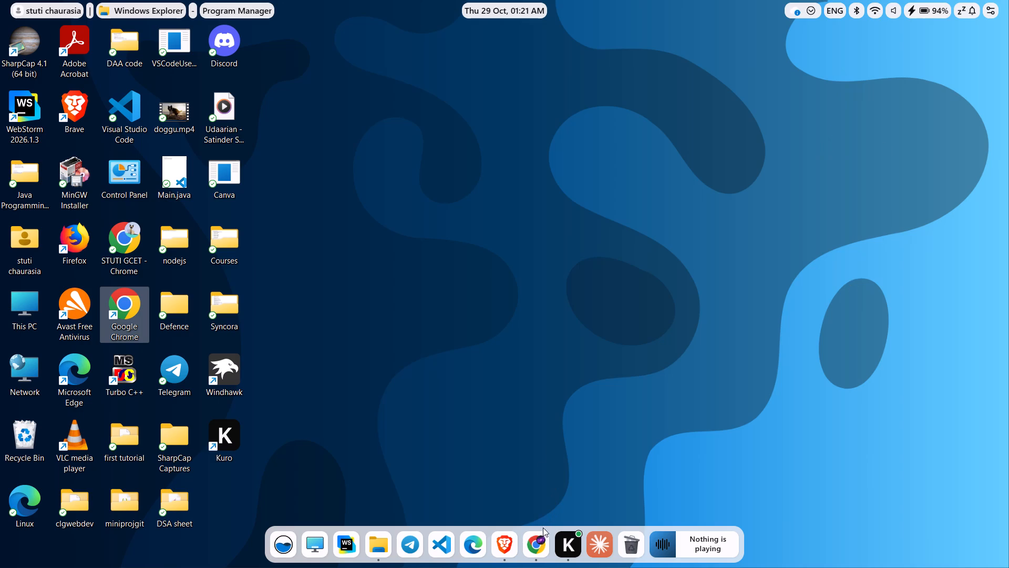
Switch to Chrome and look through all pages of the WT_Experiments_8-10.pdf design in Canva.
click(536, 547)
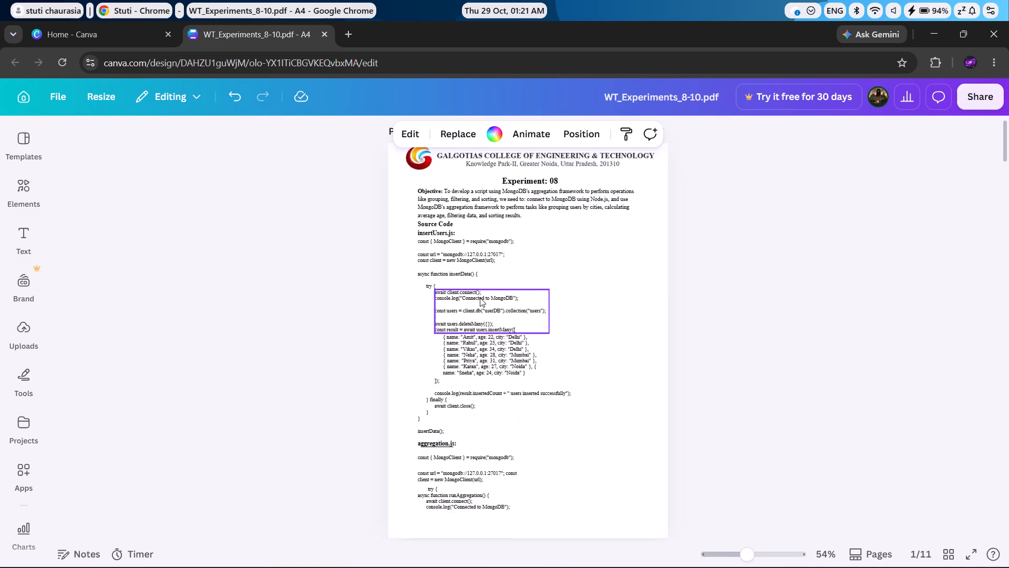
scroll(480, 298, up, 2)
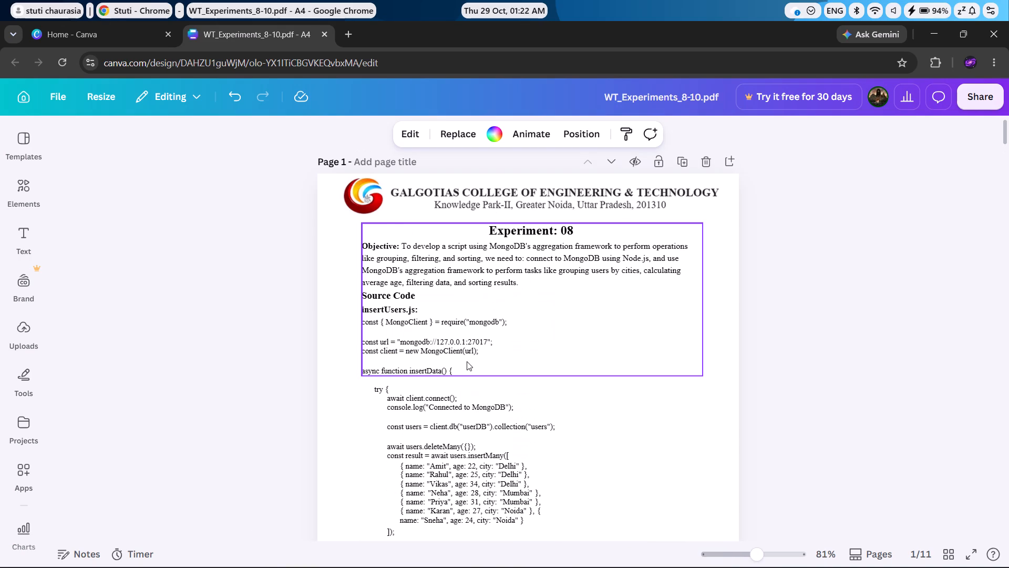
scroll(467, 361, down, 12)
scroll(467, 361, up, 3)
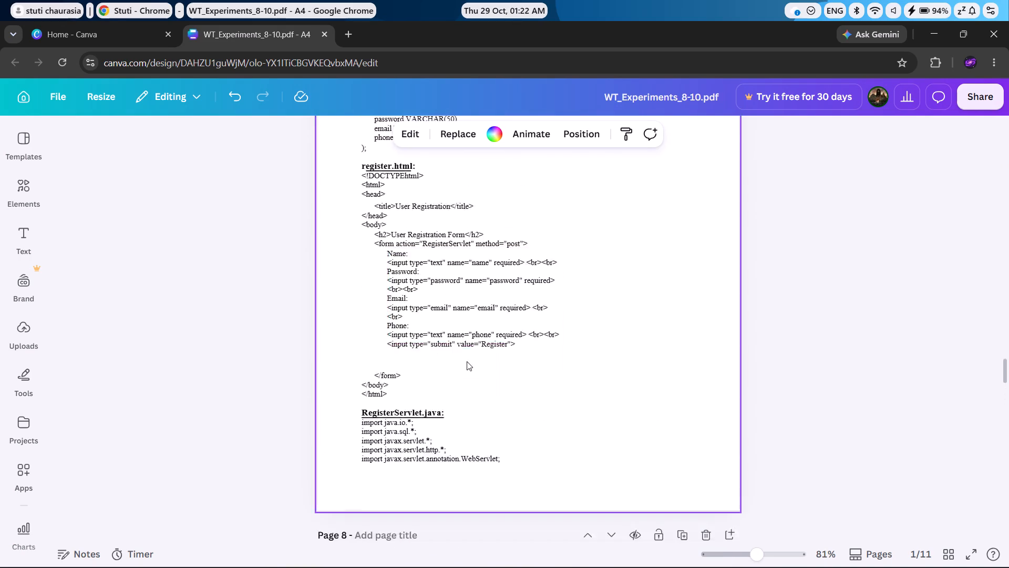
scroll(467, 361, up, 2)
scroll(467, 361, down, 6)
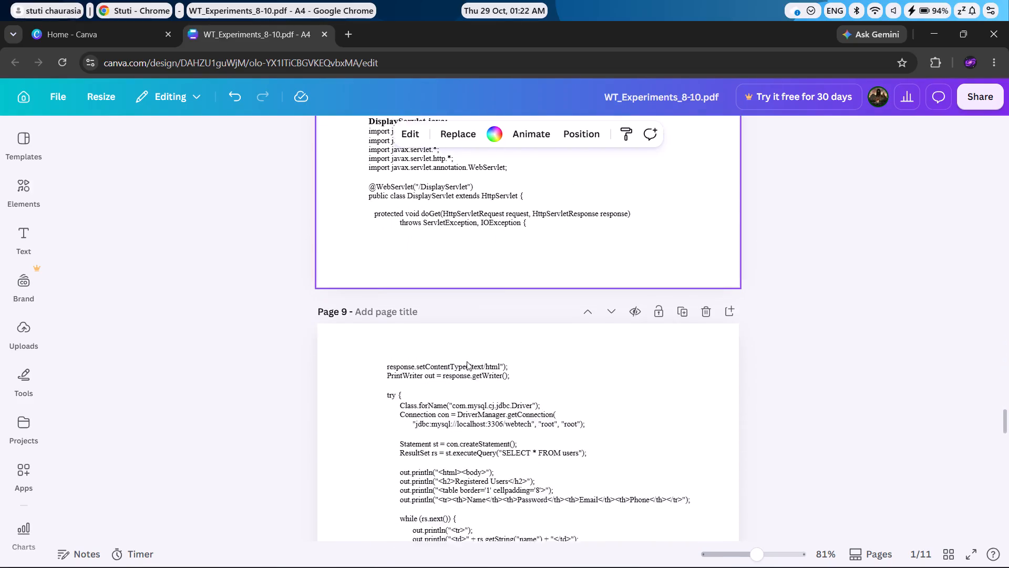
scroll(467, 361, down, 4)
scroll(467, 361, up, 2)
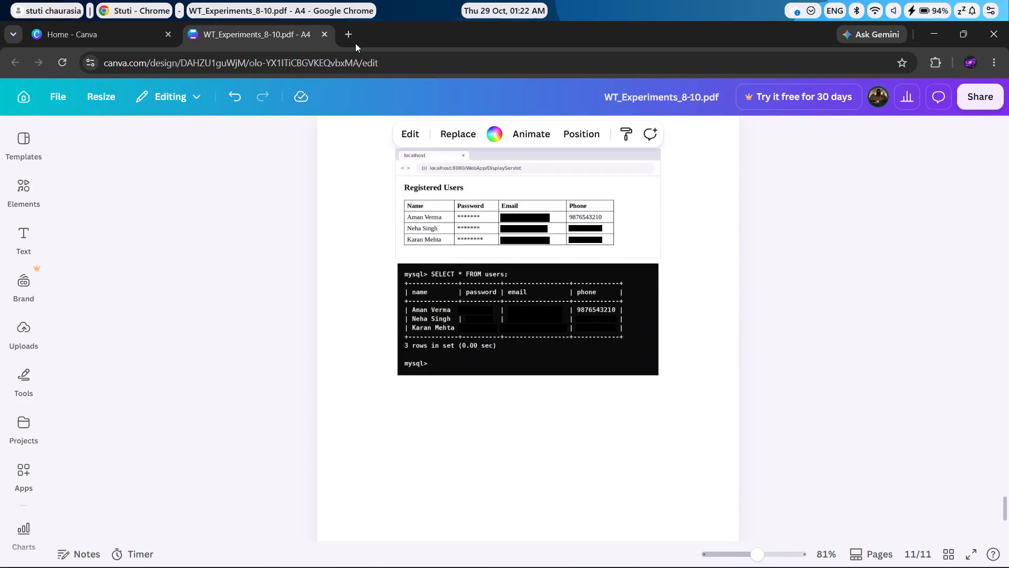
Upload WT Experiment 10 11.pdf from the Downloads folder through the Canva home page and open it as a design.
click(347, 38)
click(480, 36)
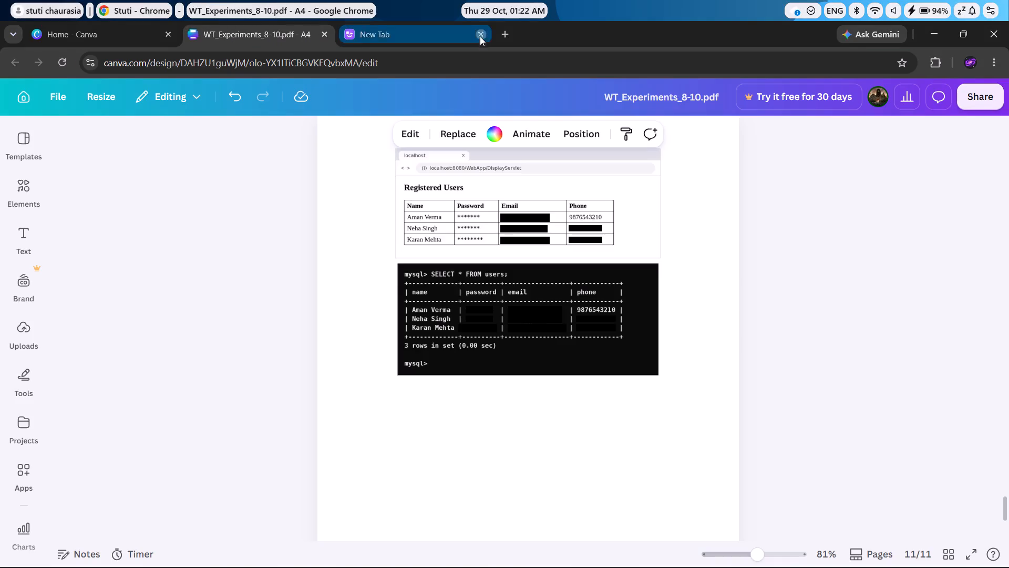
click(121, 33)
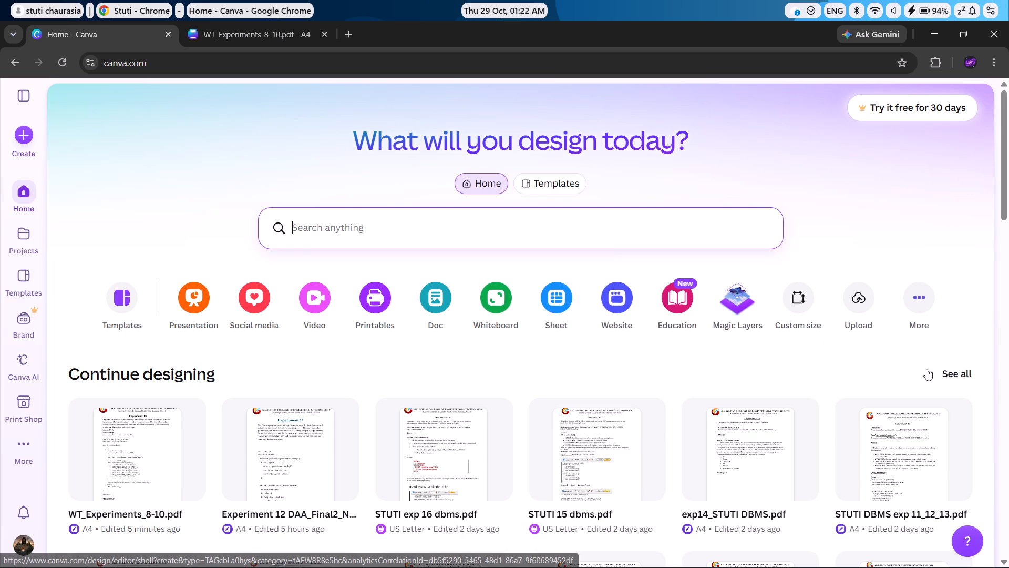
click(861, 302)
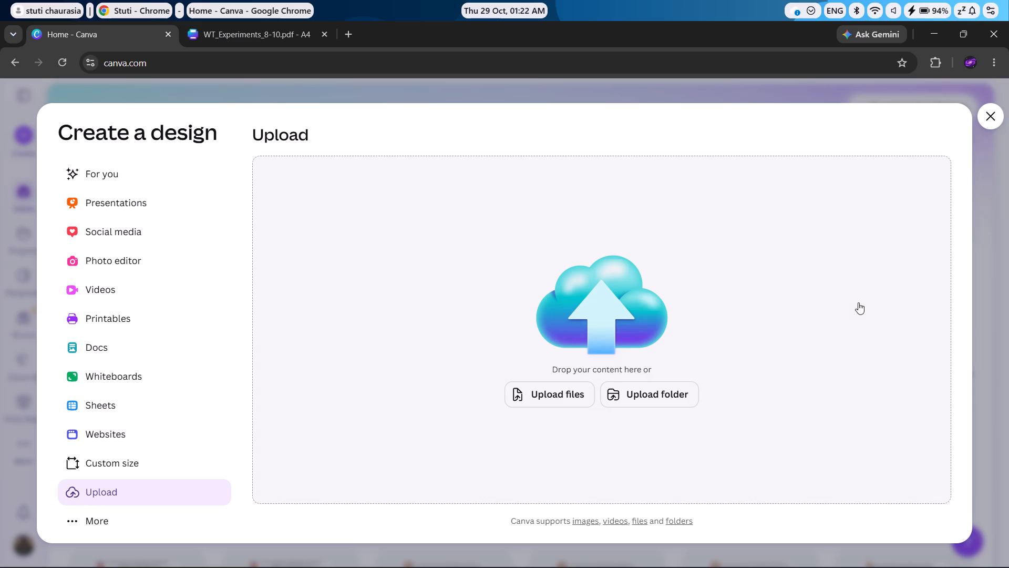
click(549, 397)
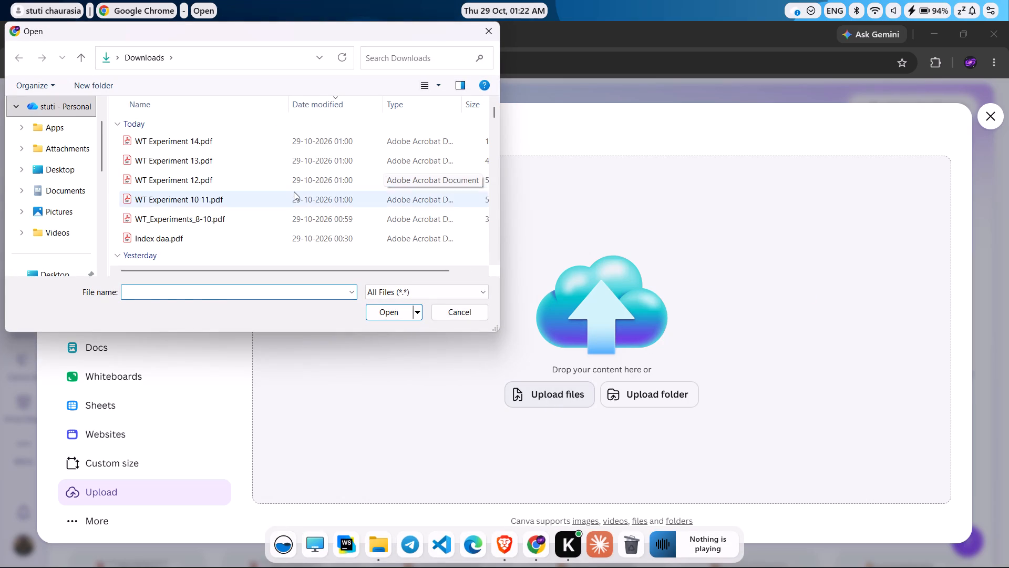
click(294, 191)
click(390, 312)
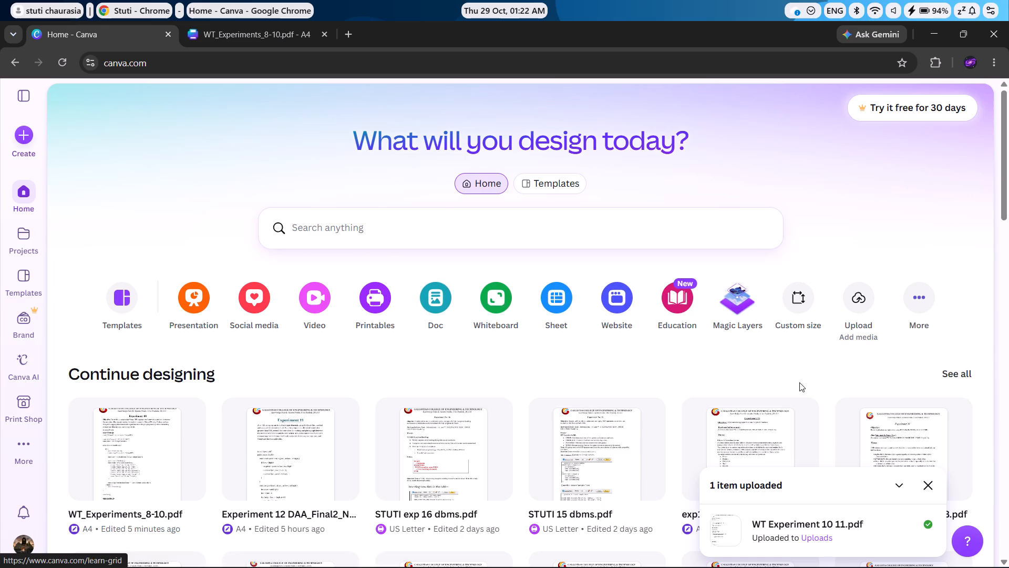
click(929, 534)
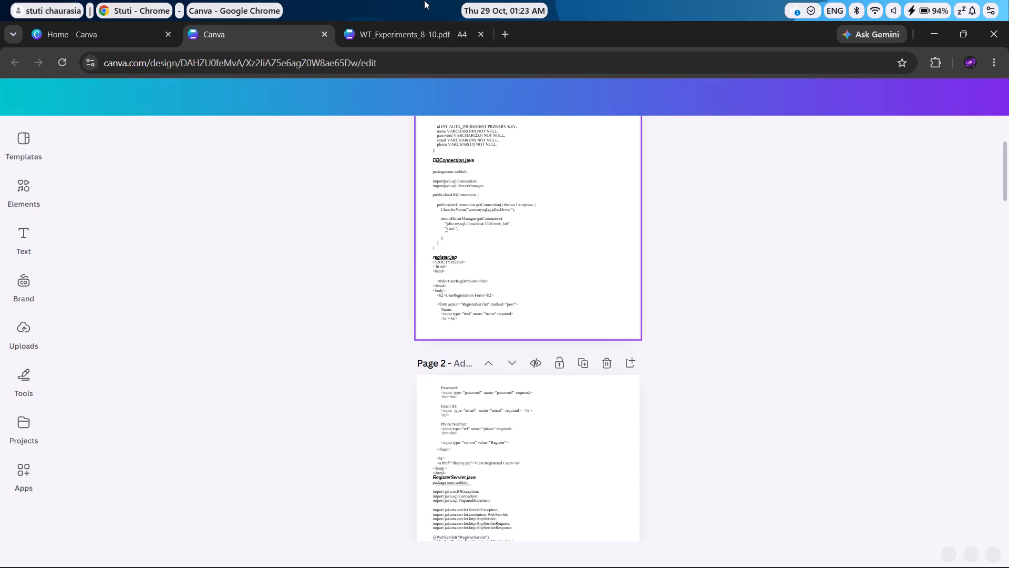
Compare Experiment 10 in WT_Experiments_8-10.pdf with the version in WT Experiment 10 11.pdf, including its objective, code and output.
click(408, 37)
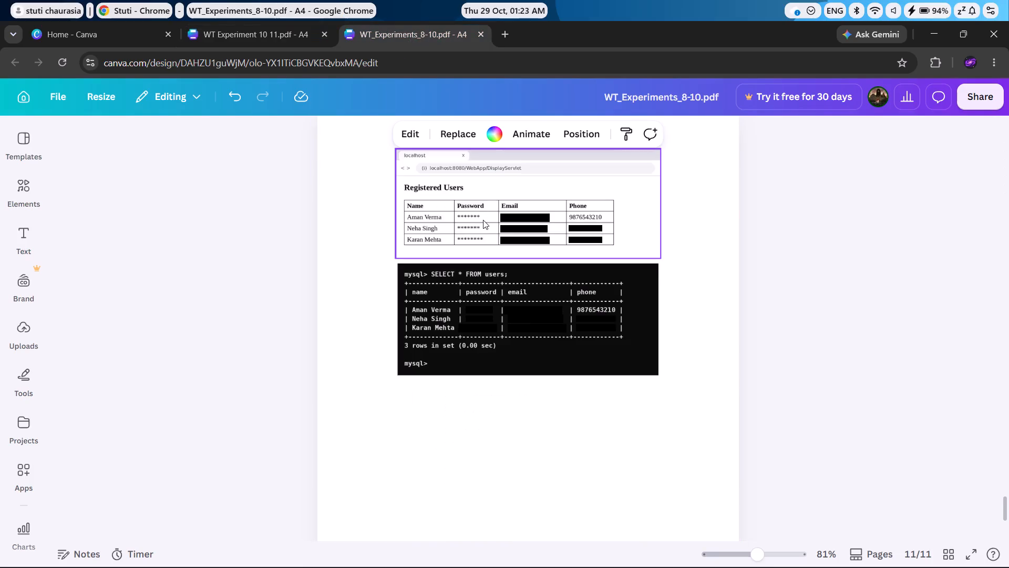
scroll(483, 220, up, 7)
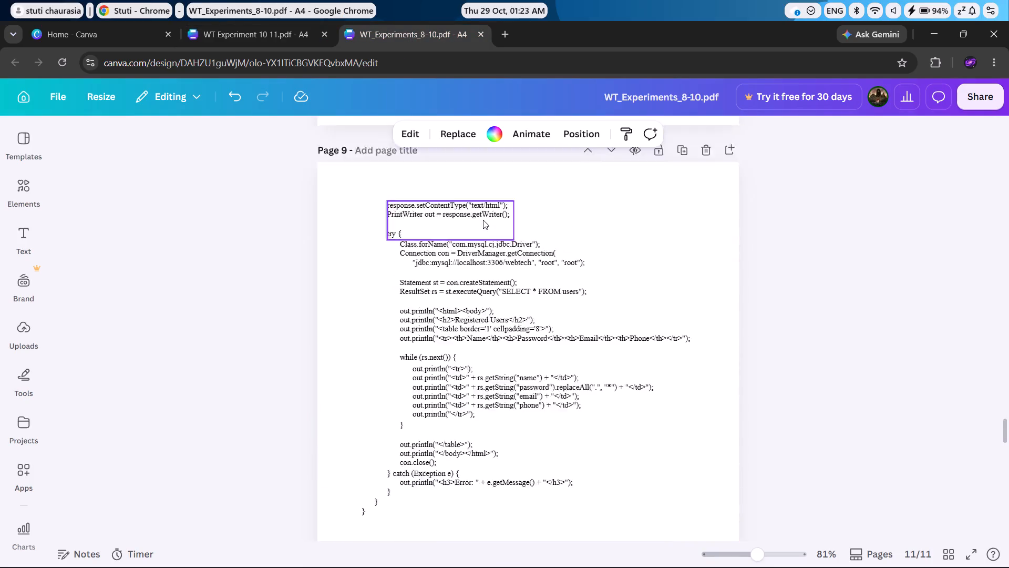
scroll(483, 220, up, 2)
scroll(483, 220, down, 1)
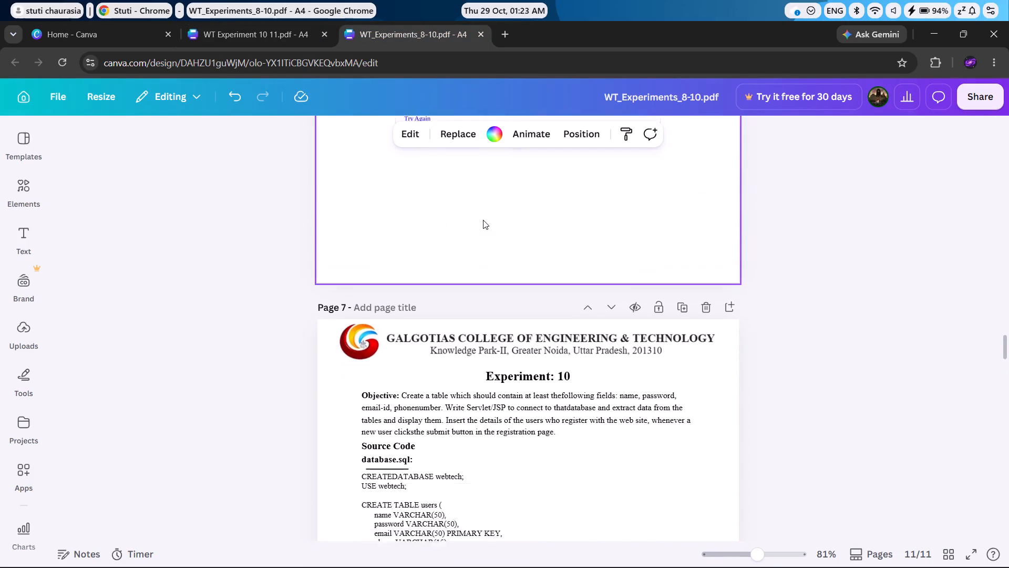
scroll(483, 220, down, 1)
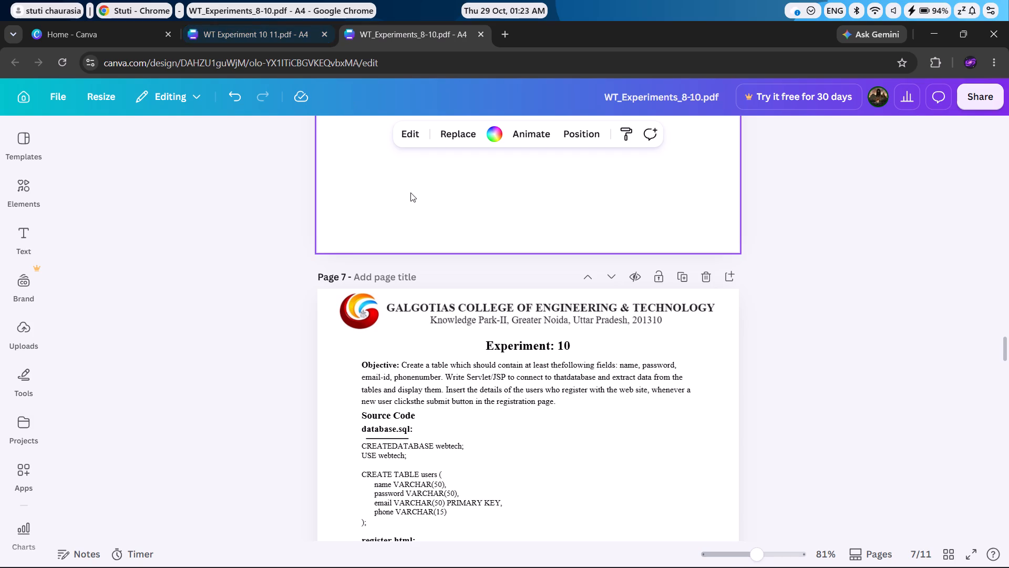
click(232, 35)
scroll(419, 206, up, 4)
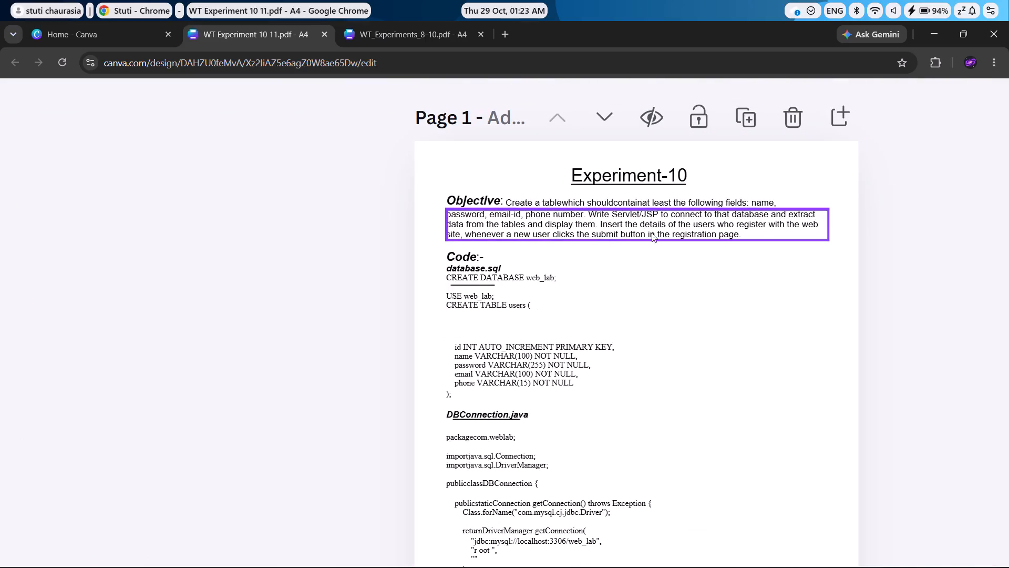
scroll(602, 272, down, 8)
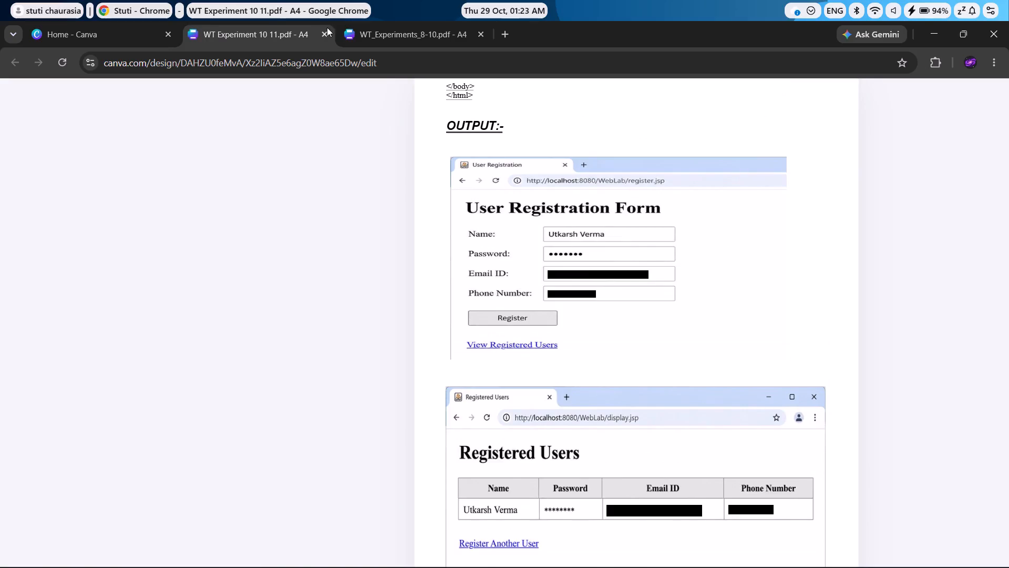
Examine the Experiment 10 code and output screenshots in WT_Experiments_8-10.pdf, closing in on the User Registration Form on page 10.
click(408, 43)
scroll(513, 301, down, 7)
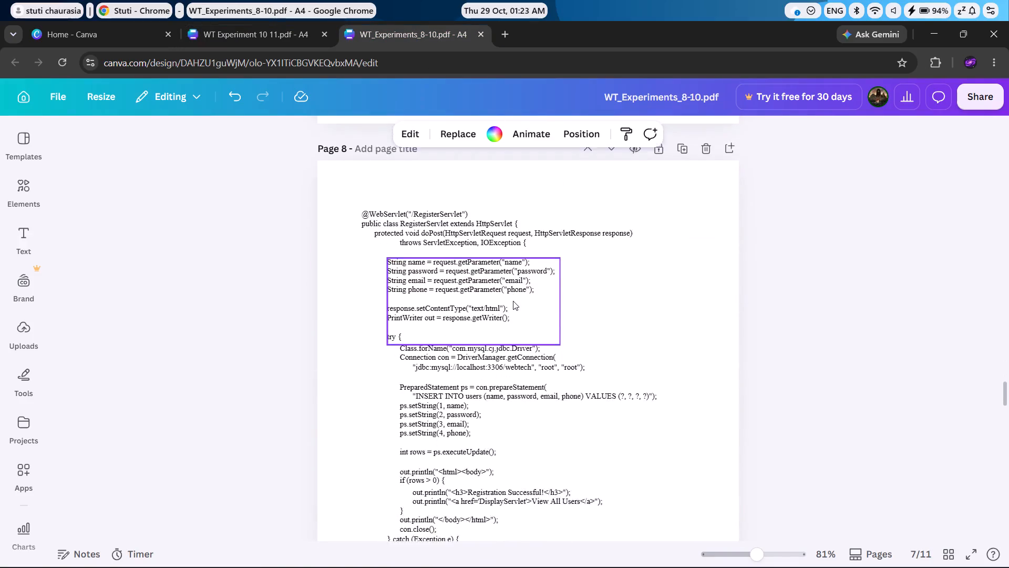
scroll(513, 301, down, 1)
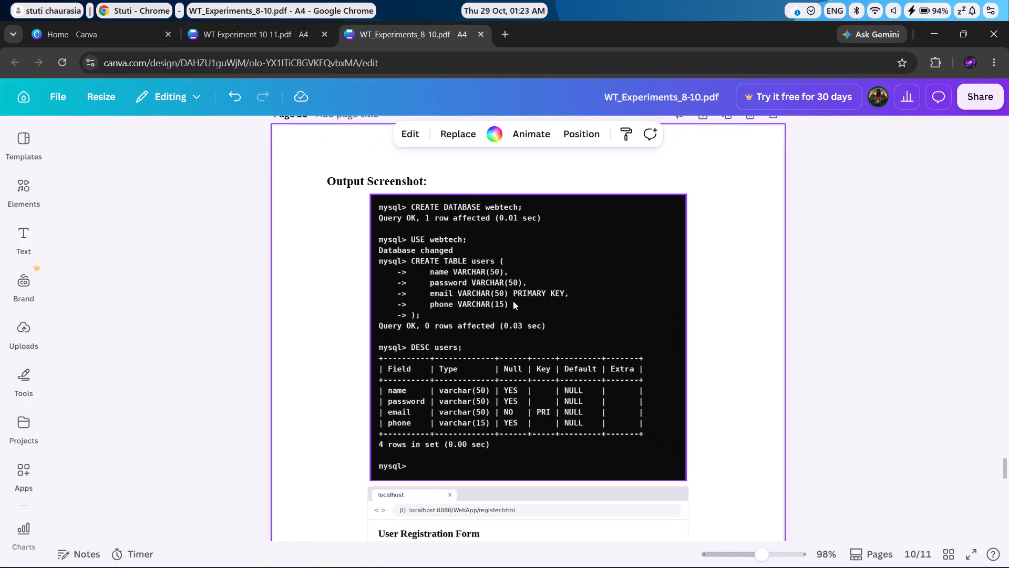
scroll(513, 301, down, 1)
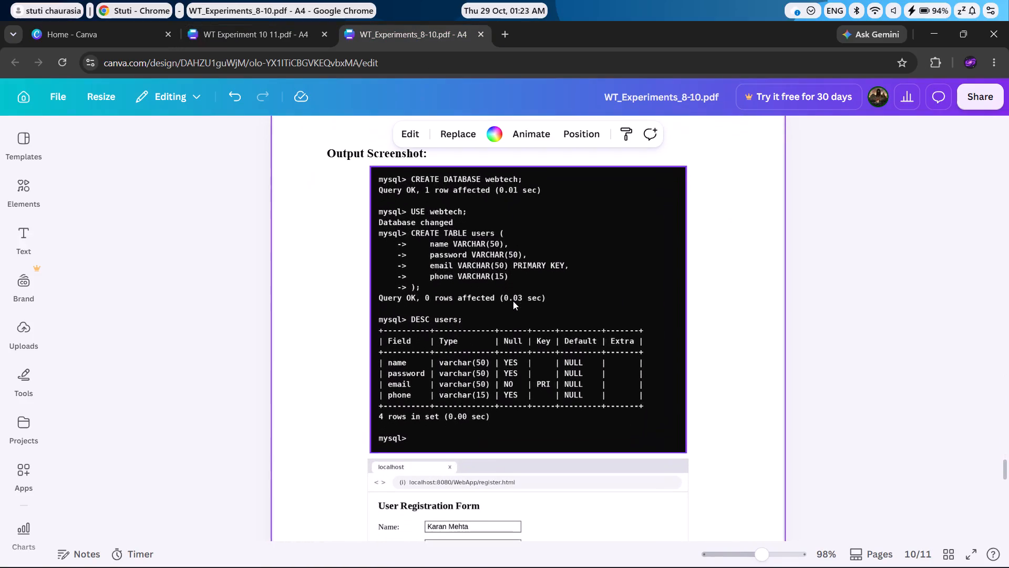
scroll(513, 301, down, 2)
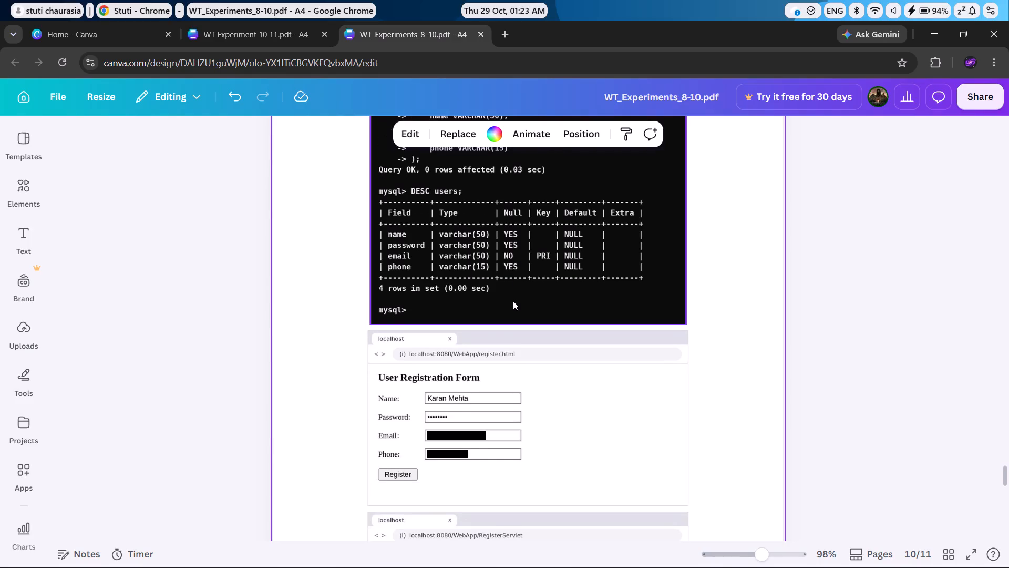
scroll(513, 301, down, 2)
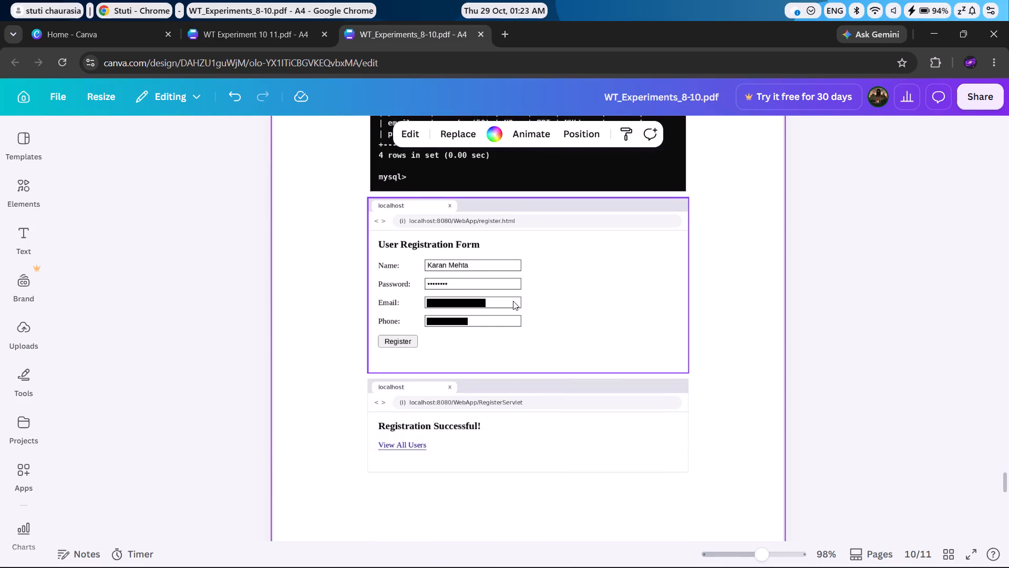
scroll(513, 301, down, 1)
scroll(513, 301, right, 1)
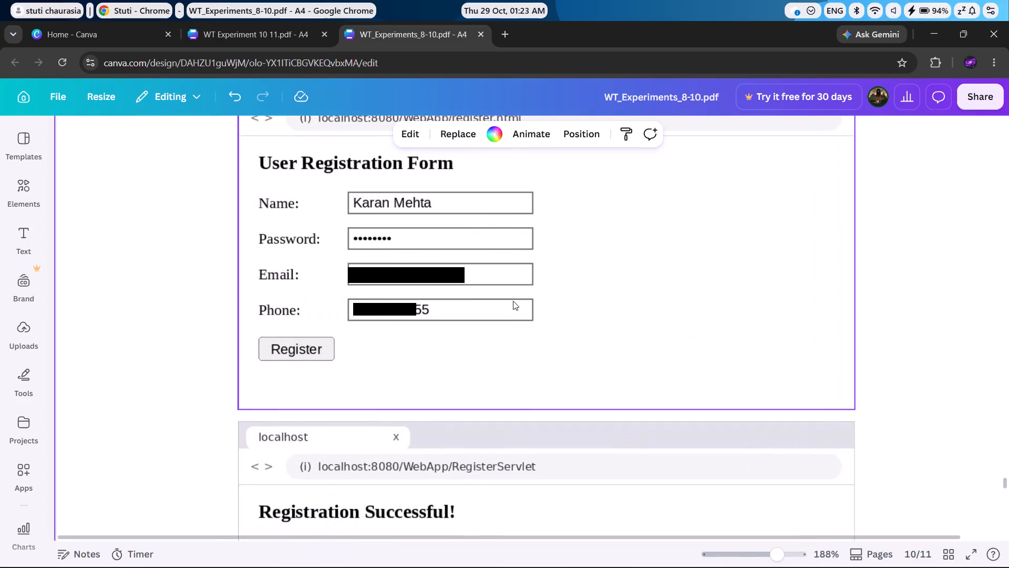
scroll(513, 301, right, 1)
scroll(412, 377, down, 3)
scroll(412, 377, up, 4)
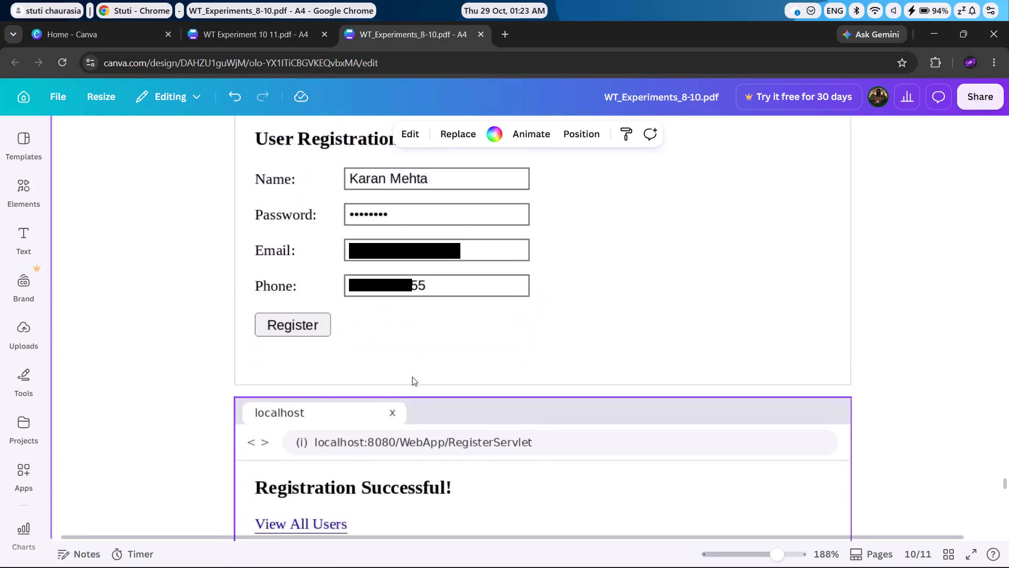
scroll(412, 377, right, 1)
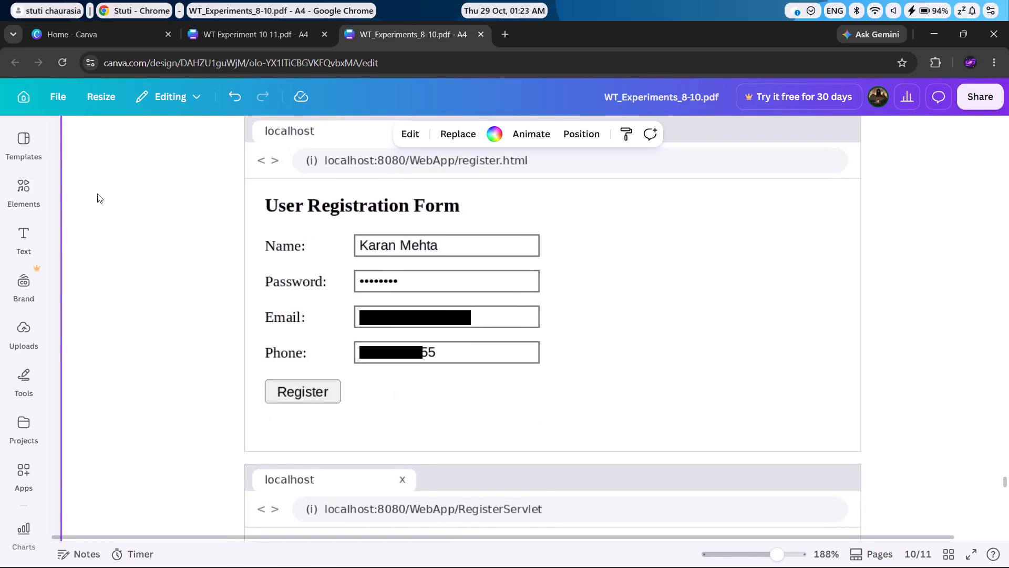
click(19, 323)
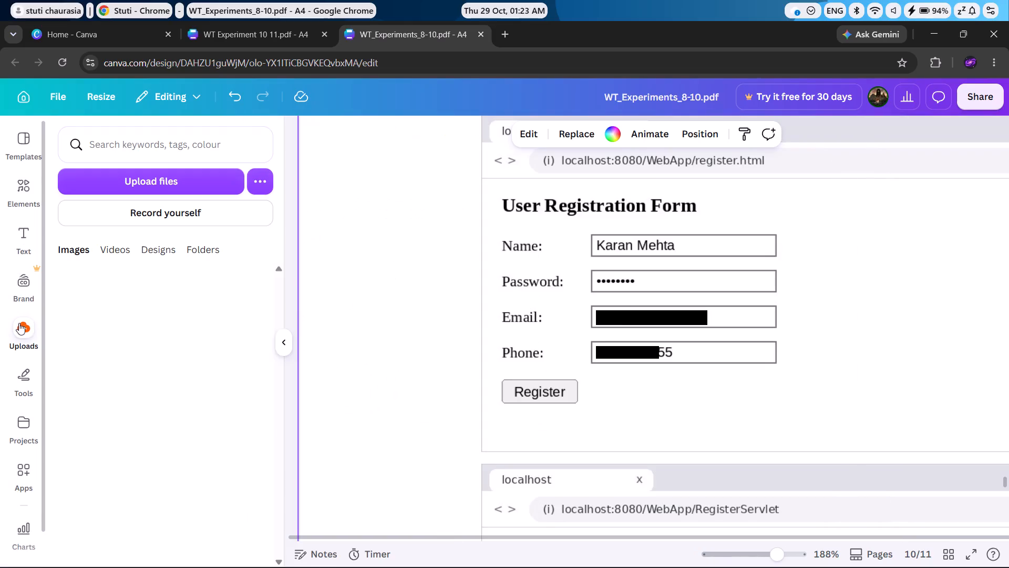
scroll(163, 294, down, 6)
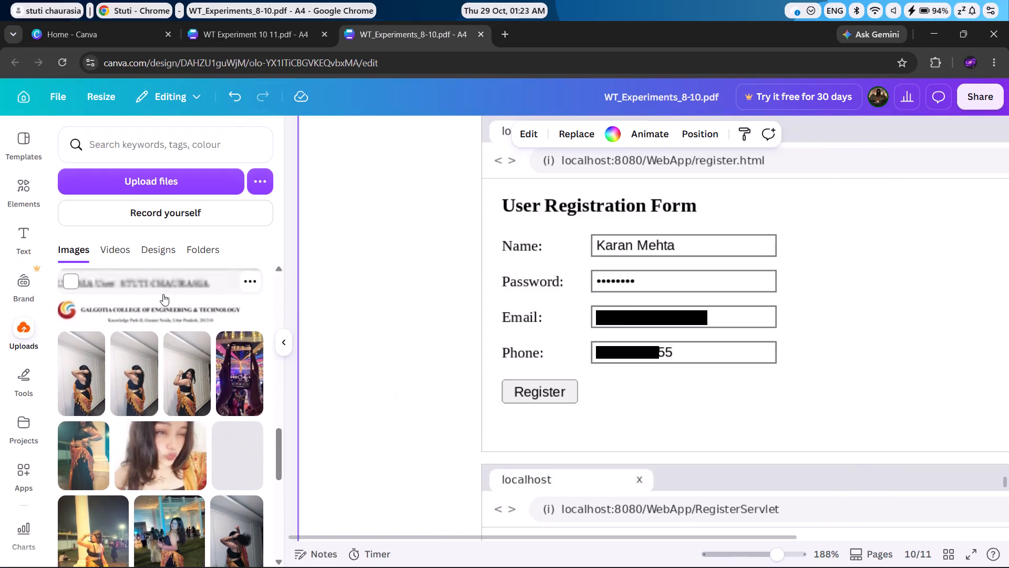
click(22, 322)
Add the recently used pink brush-stroke shape, shrink it and place it over the sample name in the form's Name field.
click(31, 195)
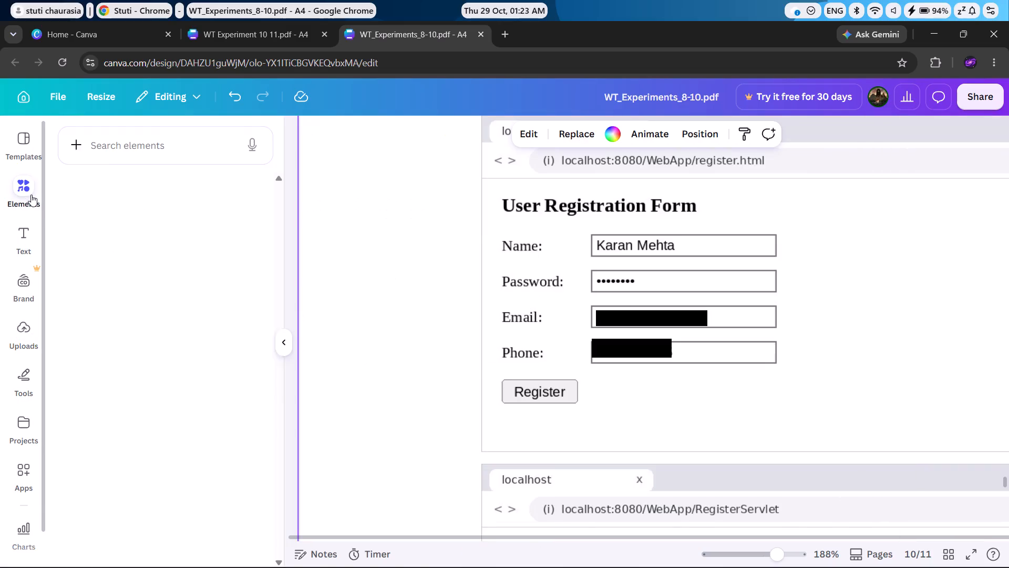
click(85, 227)
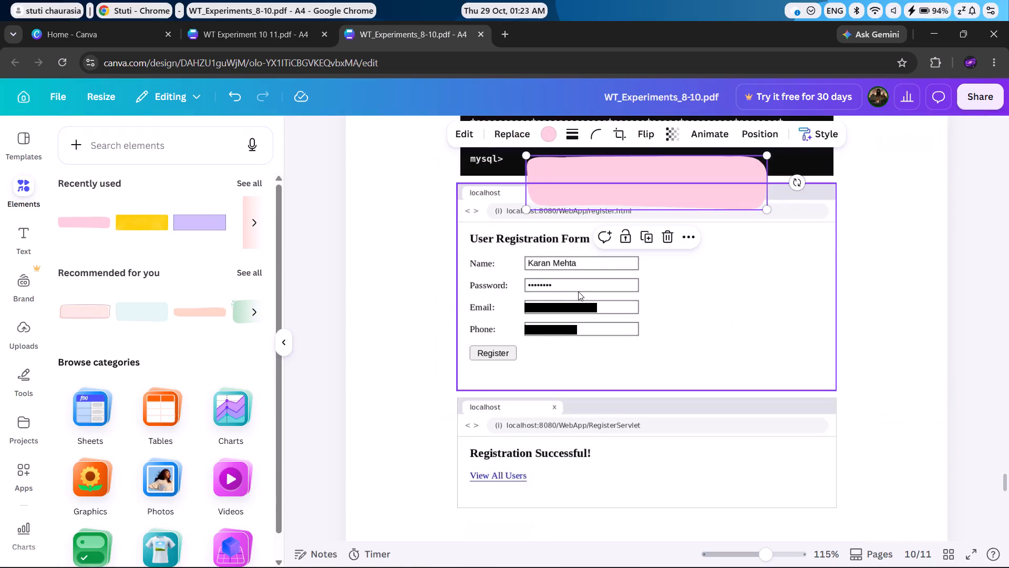
click(628, 161)
drag(628, 164, 628, 241)
drag(526, 229, 703, 243)
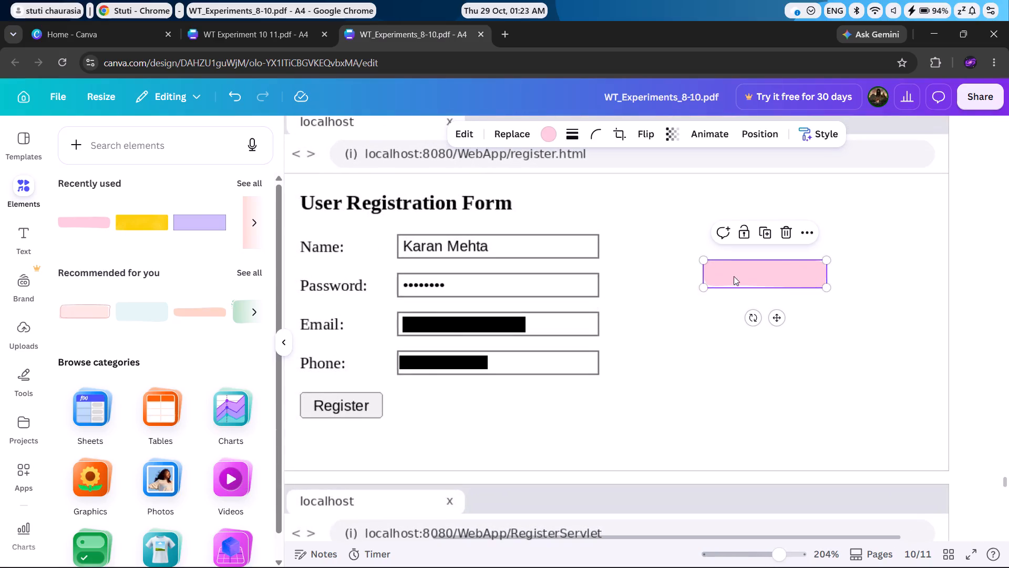
drag(739, 276, 468, 250)
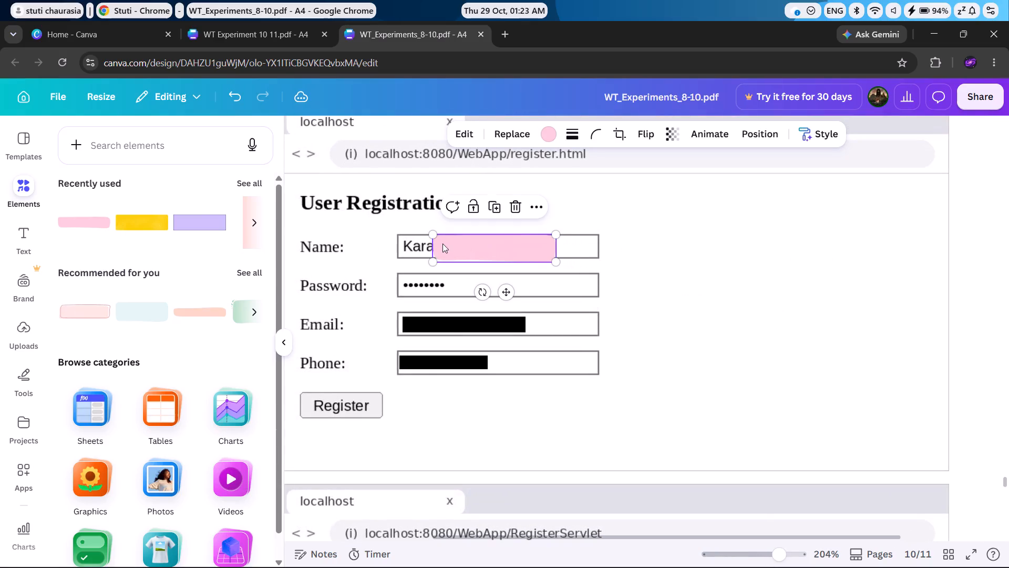
drag(430, 232, 474, 251)
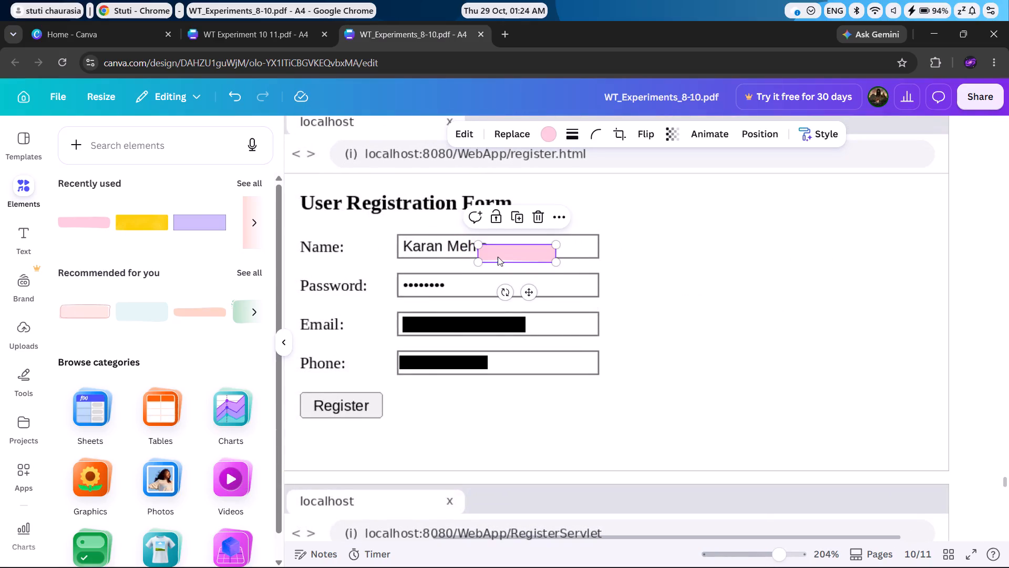
drag(508, 253, 431, 246)
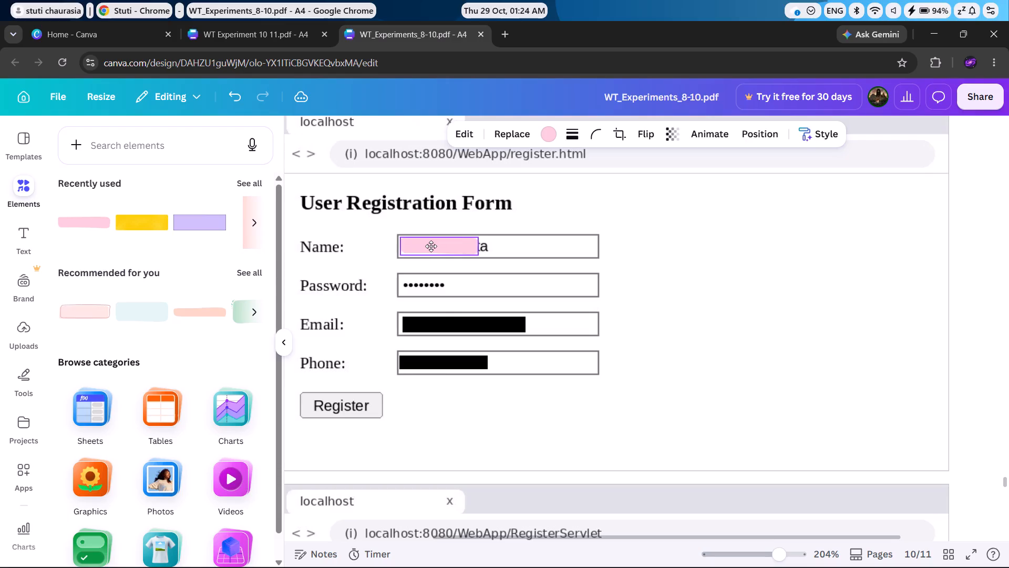
drag(431, 246, 433, 247)
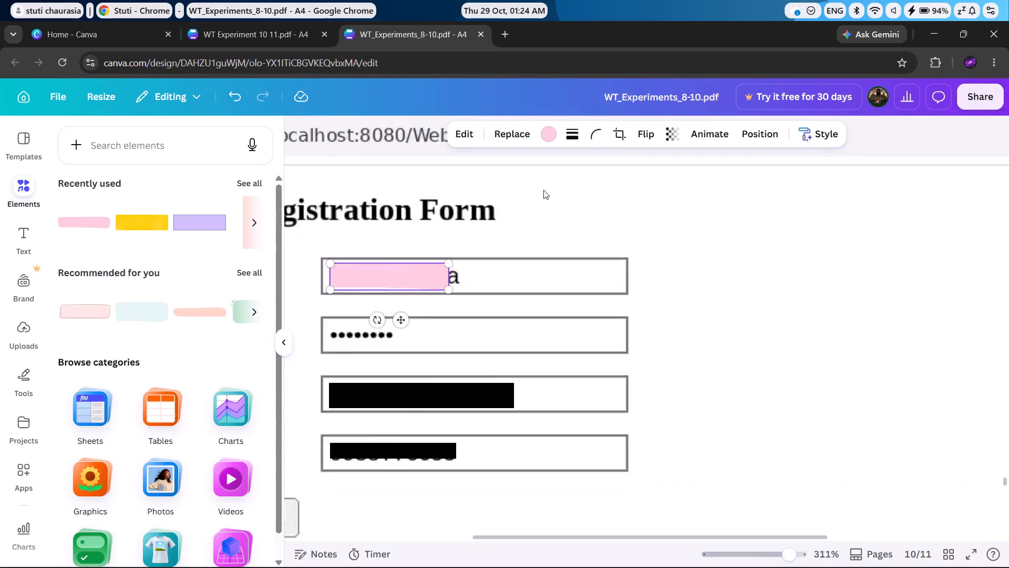
Open the colour choices for the pink shape covering the sample name.
click(552, 136)
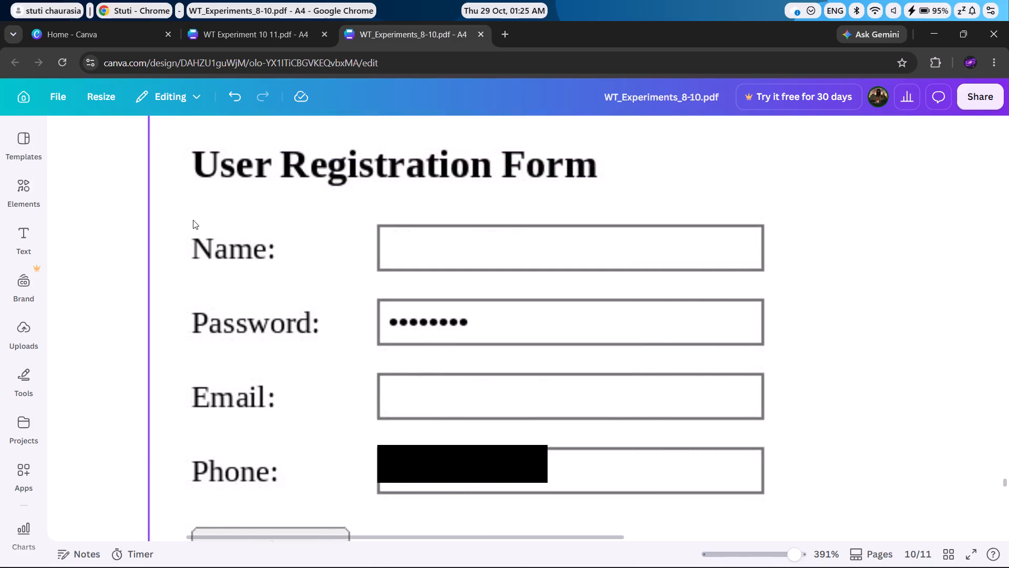
Add a body text box over the registration form containing the student's full name in capitals.
scroll(193, 220, up, 1)
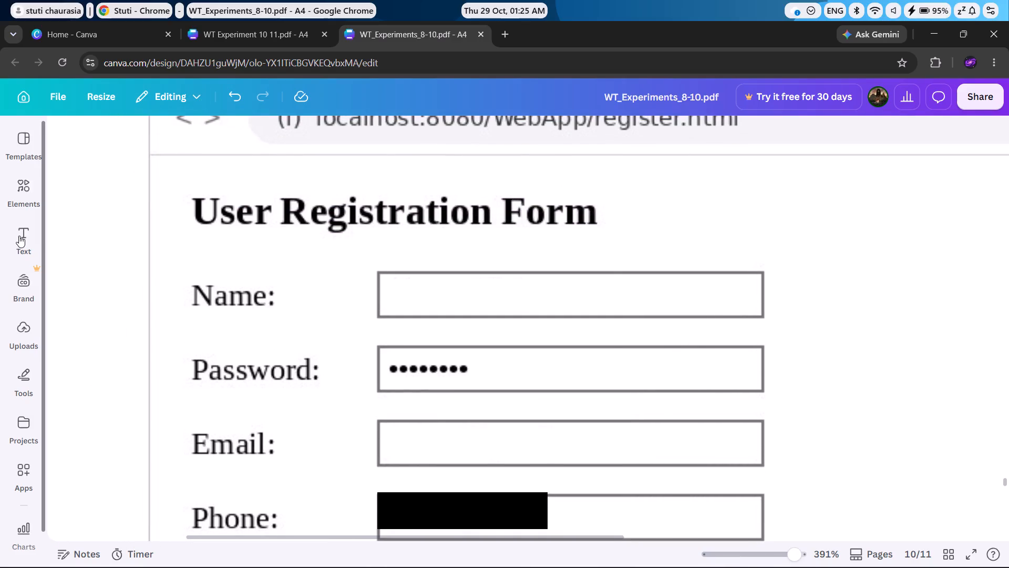
click(20, 236)
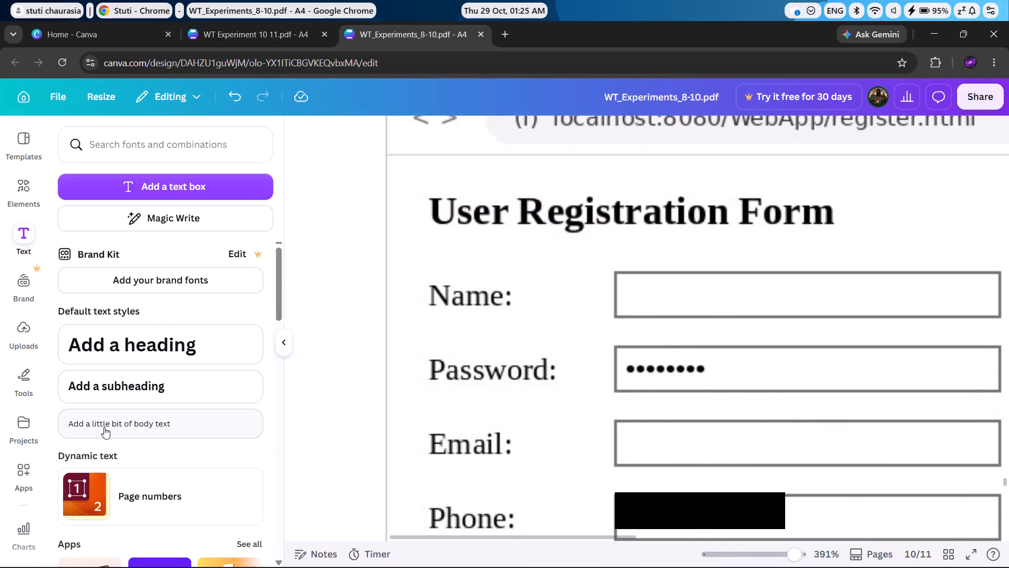
click(105, 427)
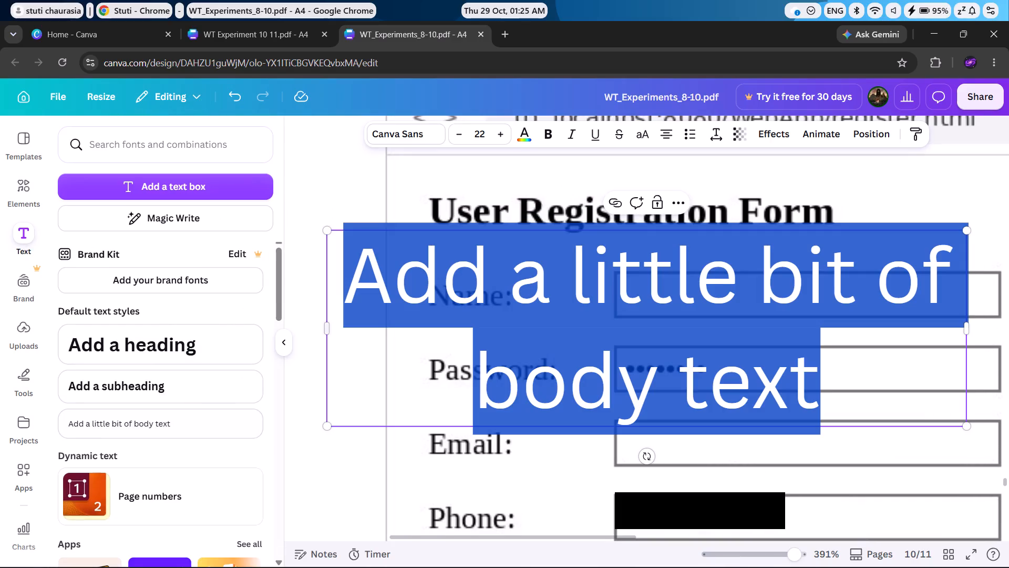
key(BackSpace)
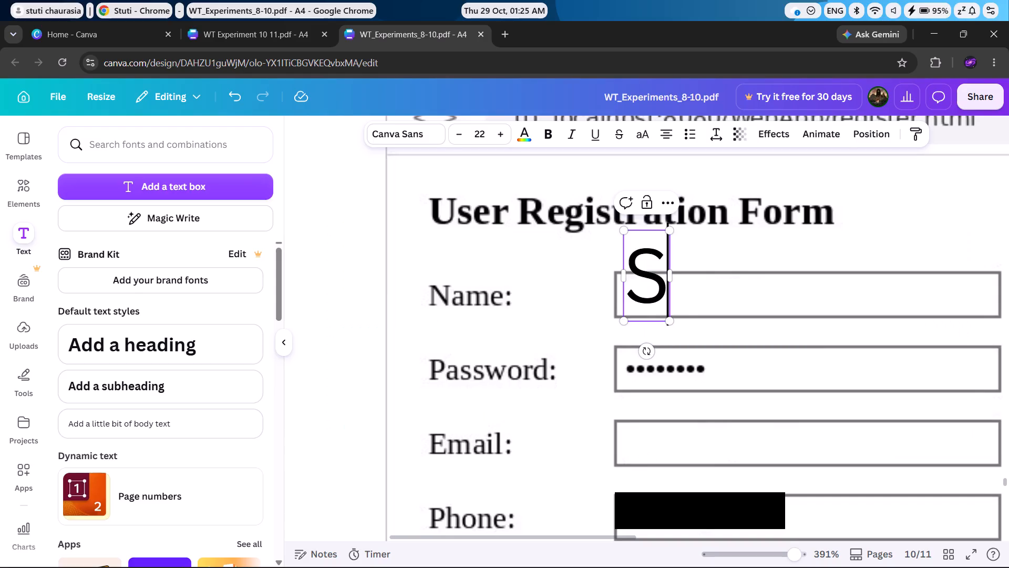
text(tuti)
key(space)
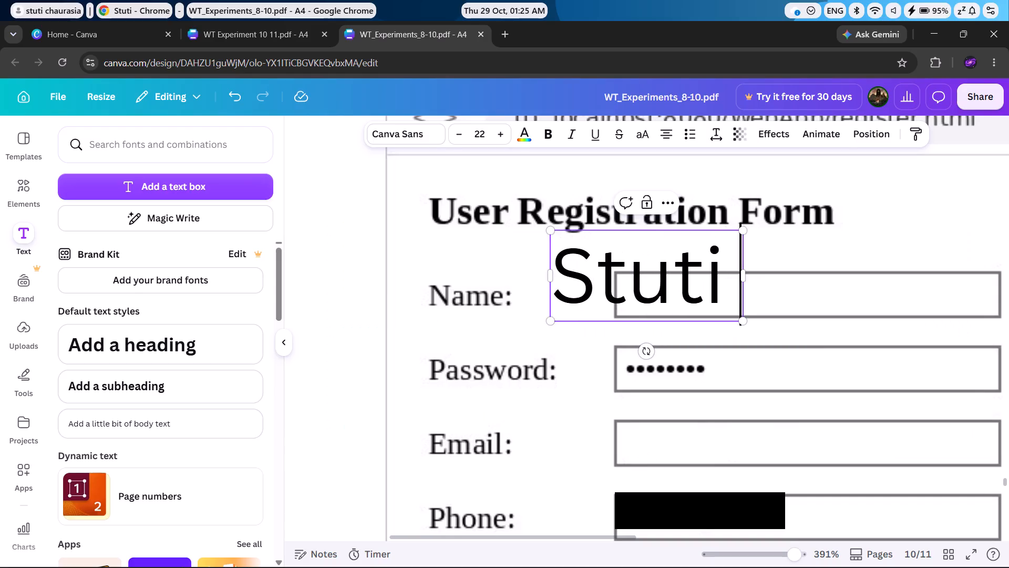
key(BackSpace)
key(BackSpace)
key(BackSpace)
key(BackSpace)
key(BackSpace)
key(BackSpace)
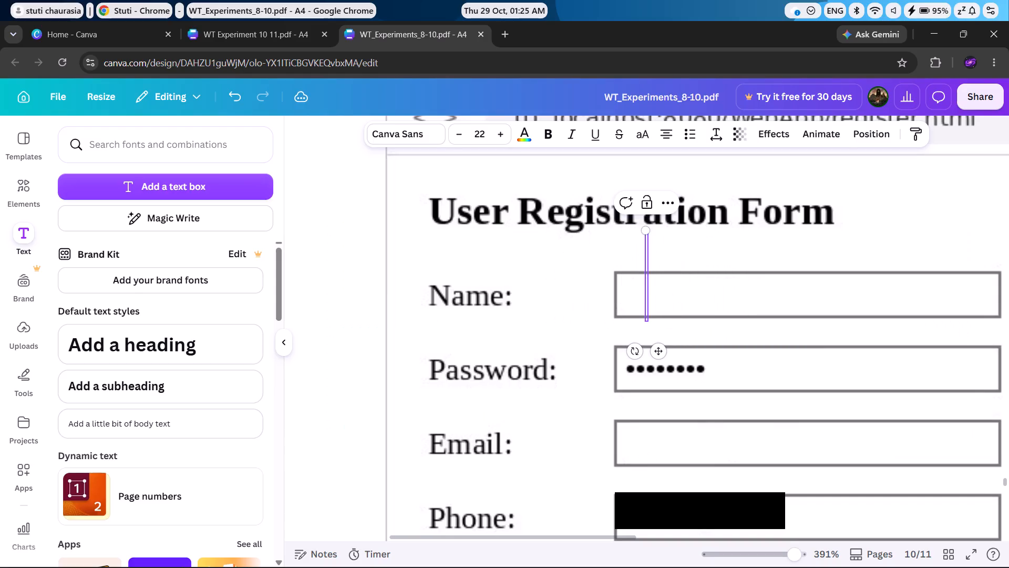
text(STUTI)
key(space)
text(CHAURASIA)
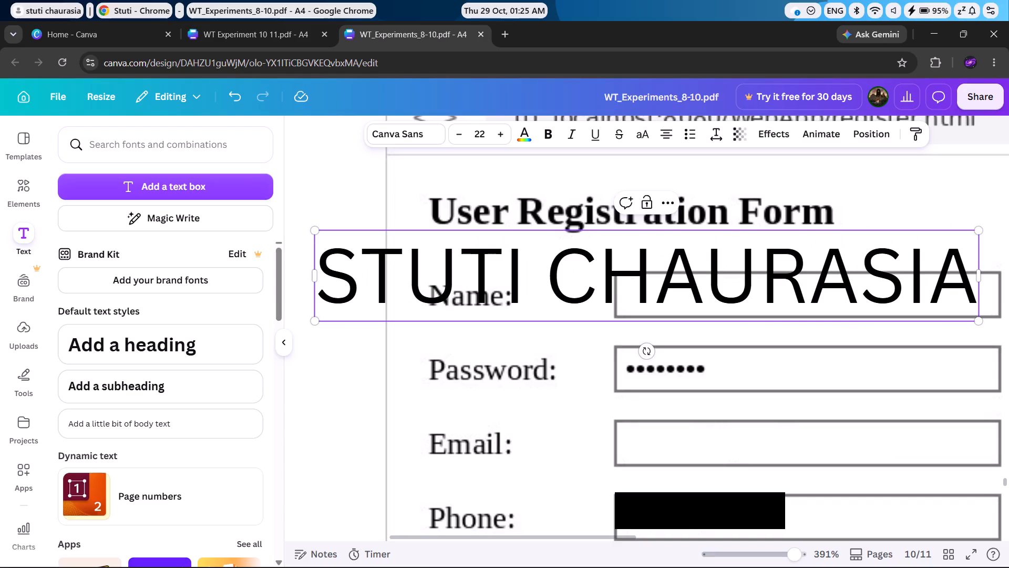
Set the name text to font size 9 and move it into the form's Name field.
triple_click(454, 130)
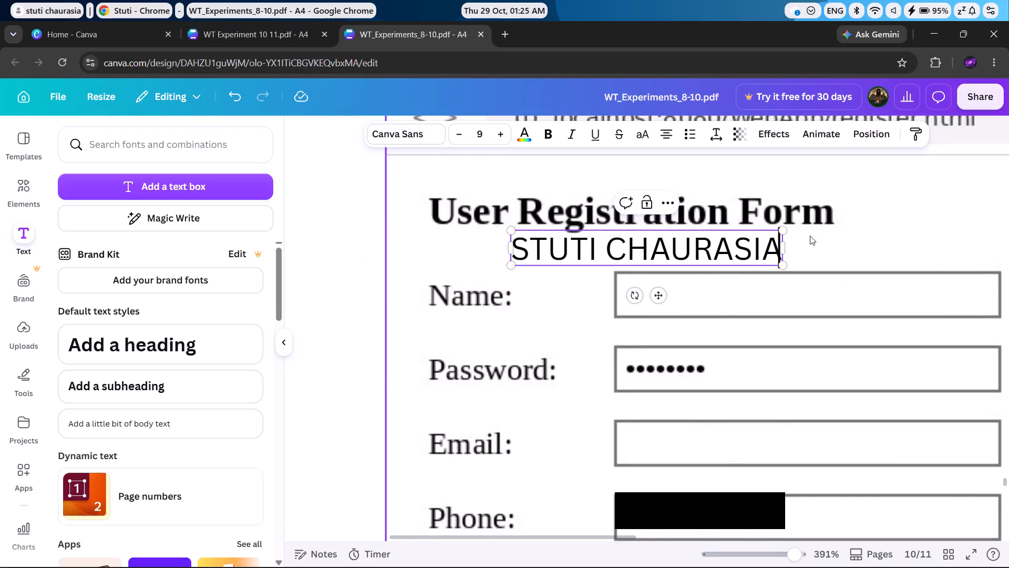
click(809, 241)
drag(617, 251, 728, 291)
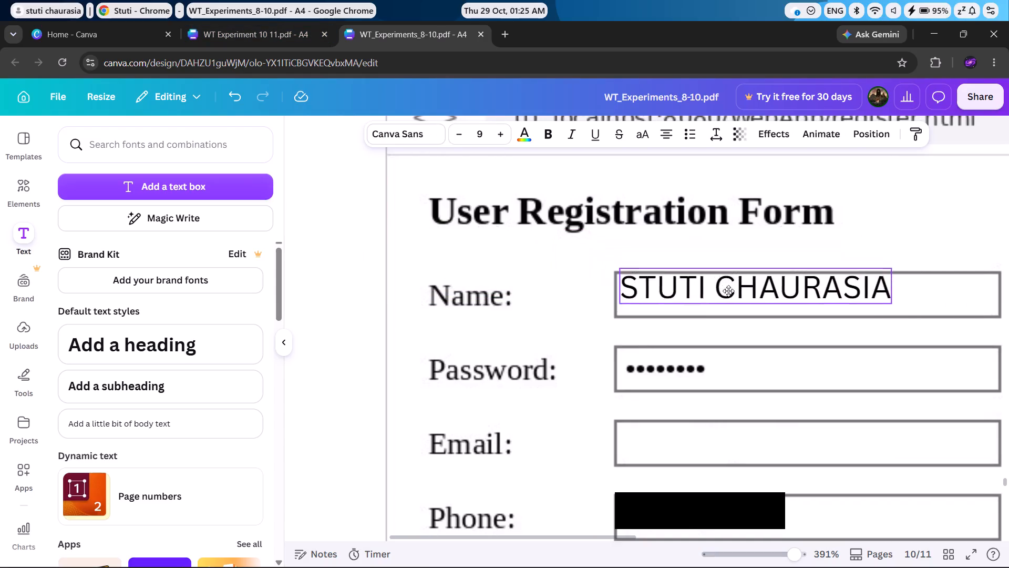
drag(728, 291, 734, 296)
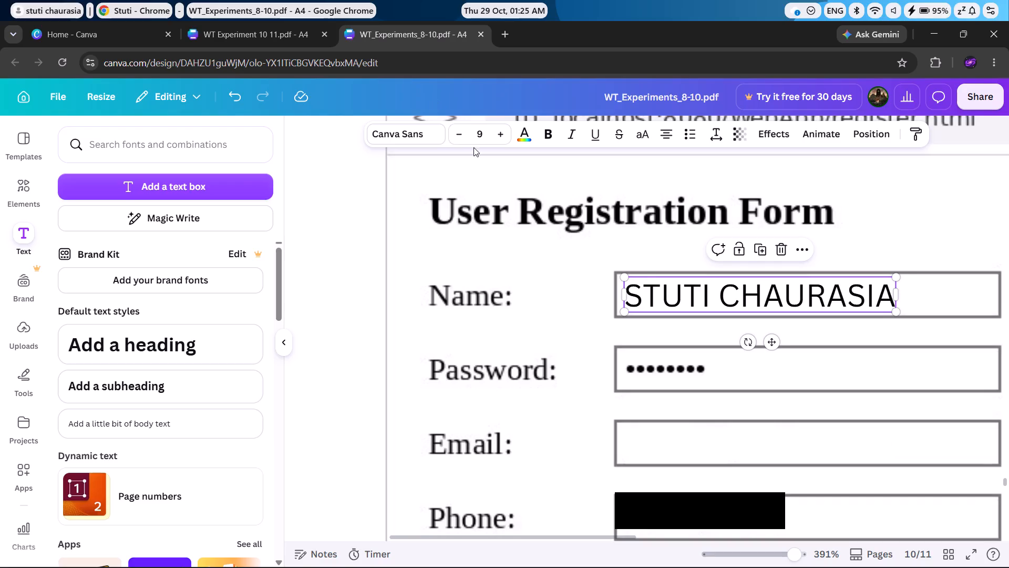
Reduce the name text to font size 8 and align it near the start of the Name field.
click(460, 136)
click(575, 260)
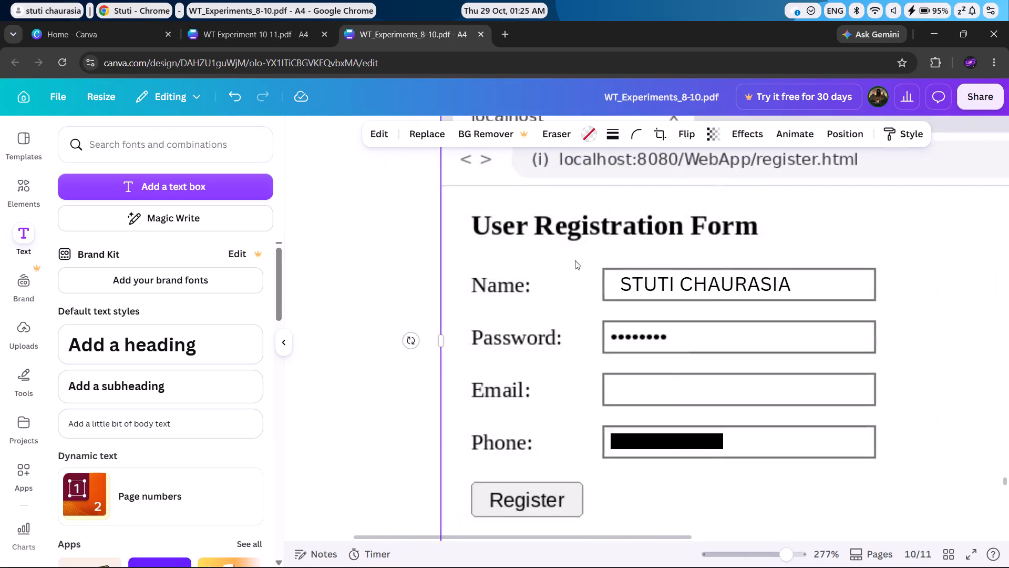
drag(640, 285, 632, 287)
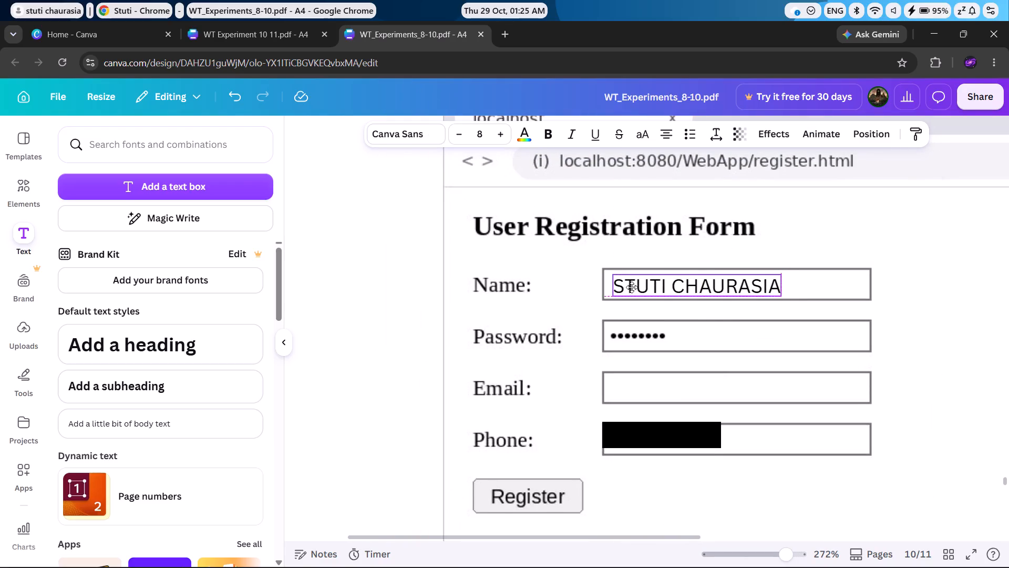
drag(632, 287, 628, 286)
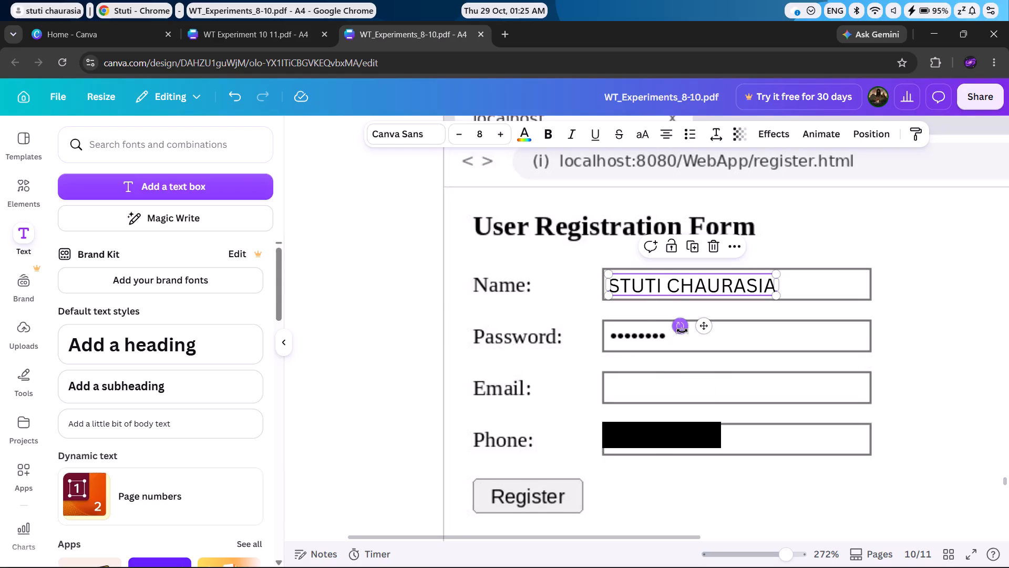
Retype the student's full name with only the initials capitalised and realign it at the start of the Name field.
click(644, 283)
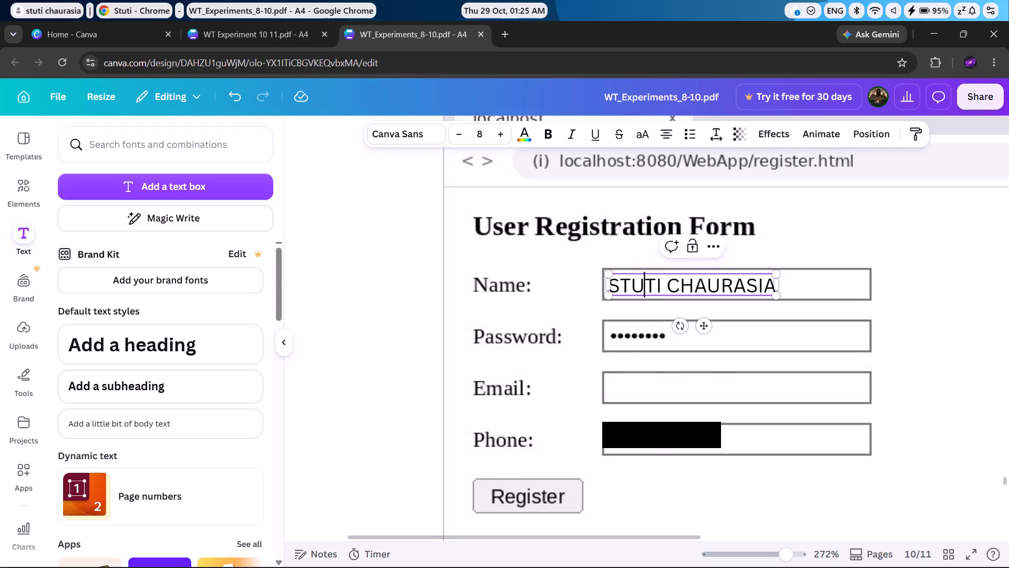
click(769, 288)
key(Right)
key(BackSpace)
key(BackSpace)
key(BackSpace)
key(BackSpace)
key(BackSpace)
key(BackSpace)
key(BackSpace)
key(BackSpace)
key(BackSpace)
key(BackSpace)
key(BackSpace)
key(BackSpace)
key(BackSpace)
key(BackSpace)
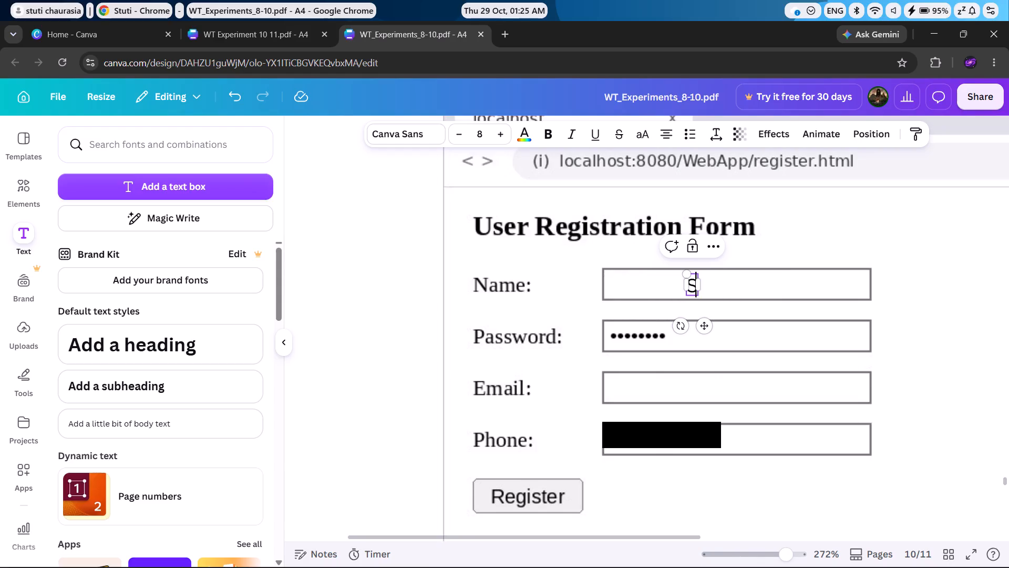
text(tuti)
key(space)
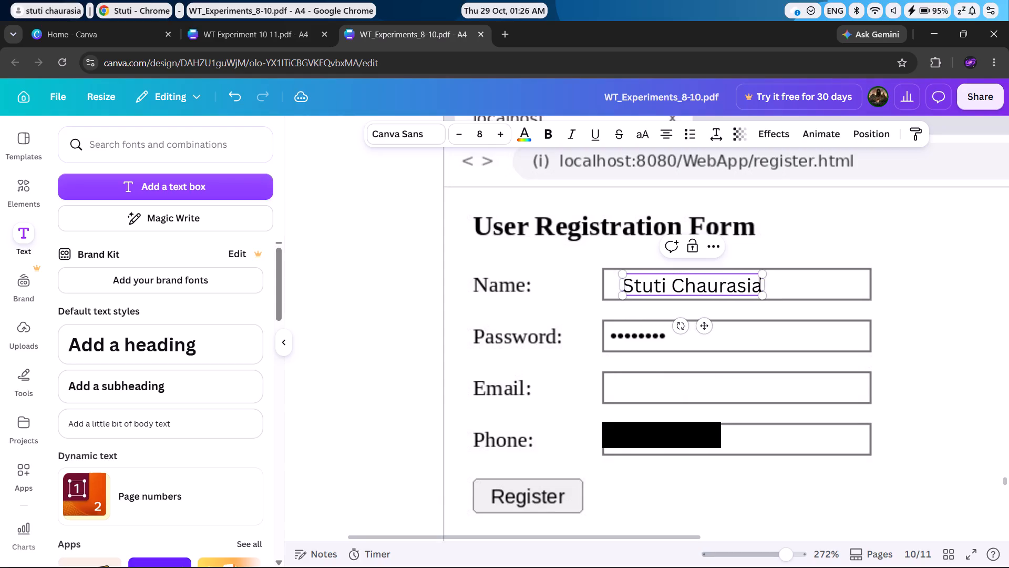
click(821, 291)
drag(709, 285, 695, 282)
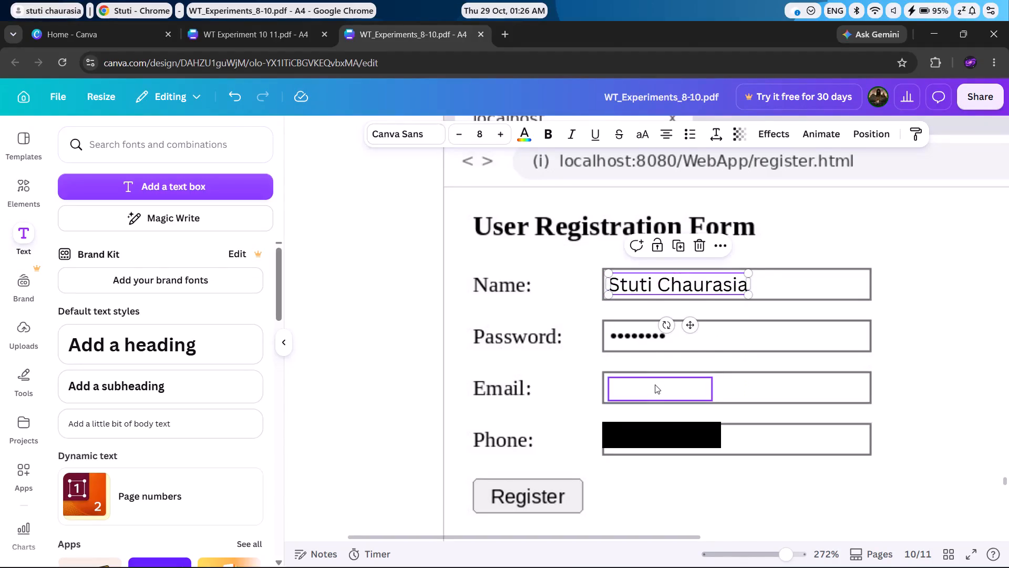
Duplicate the name text and place the copy in the form's blank Email field.
click(650, 384)
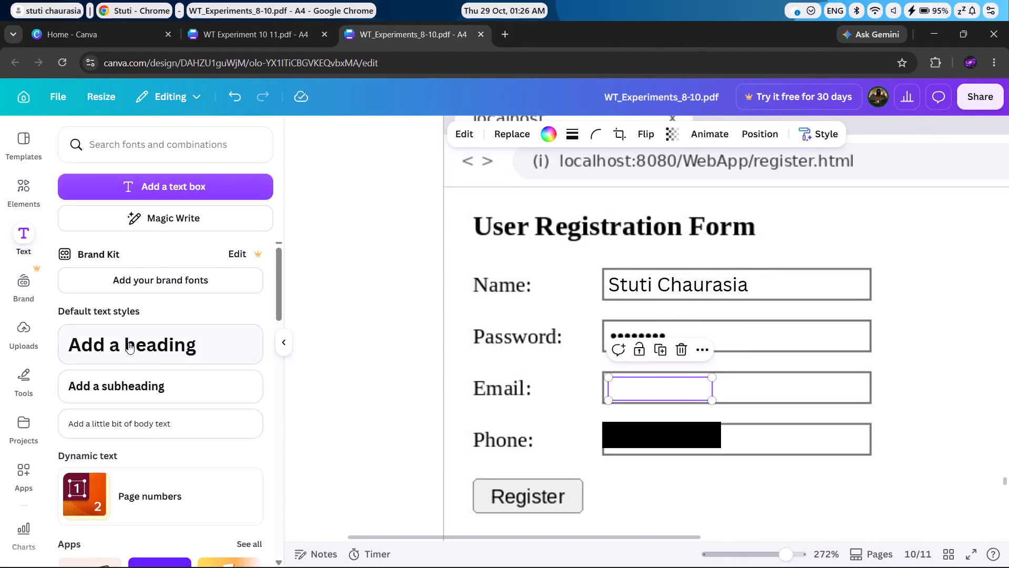
click(635, 280)
click(685, 247)
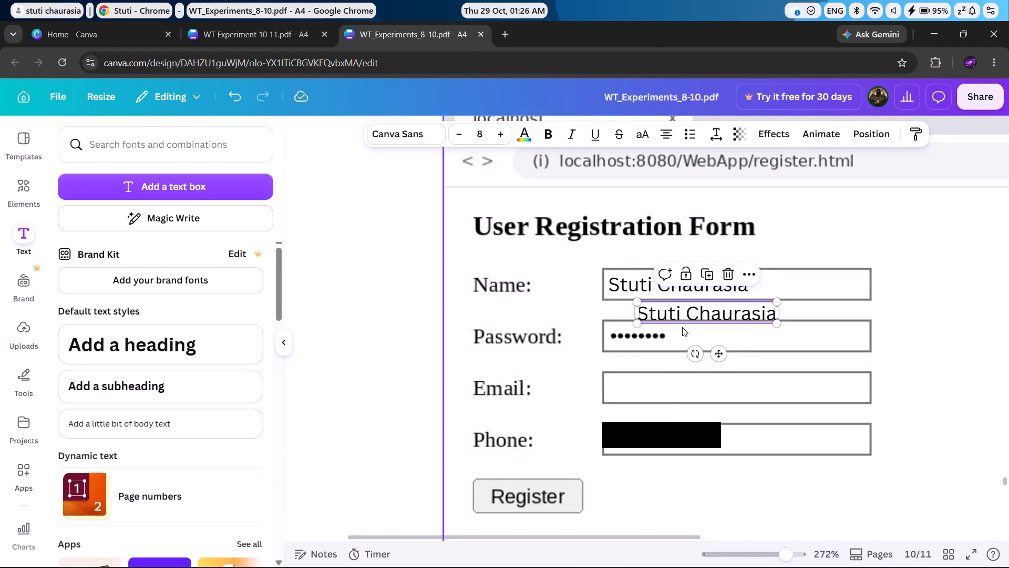
drag(693, 313, 664, 389)
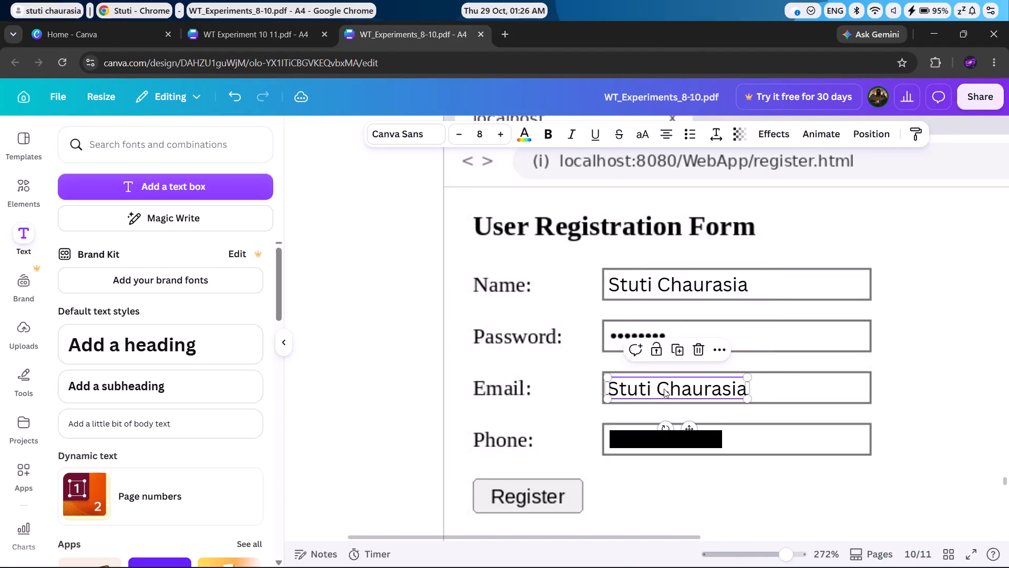
Delete the surname from the copied text in the Email field.
click(664, 389)
key(Right)
key(Right)
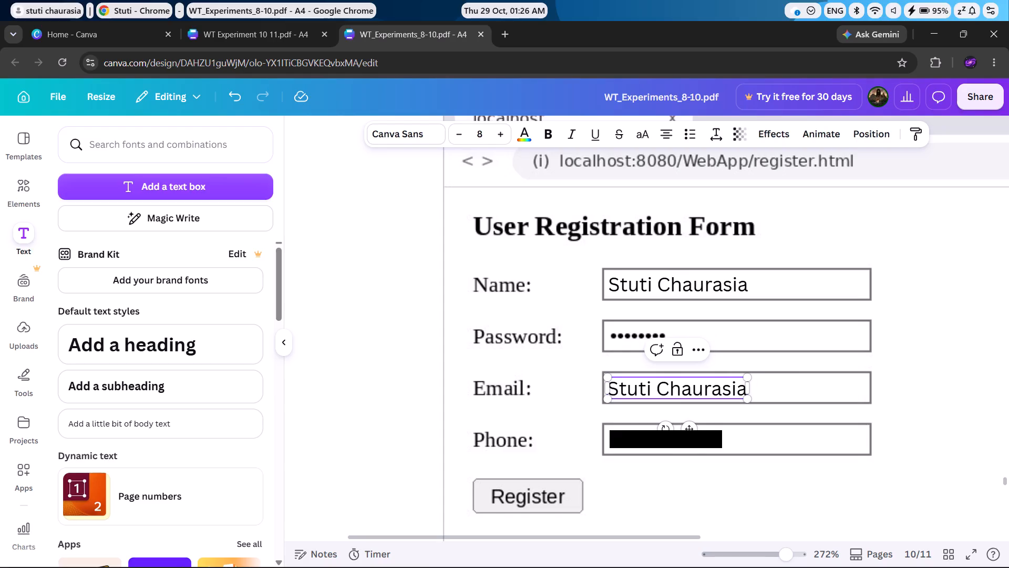
key(BackSpace)
key(BackSpace)
key(BackSpace)
key(BackSpace)
key(BackSpace)
key(BackSpace)
key(BackSpace)
key(BackSpace)
key(BackSpace)
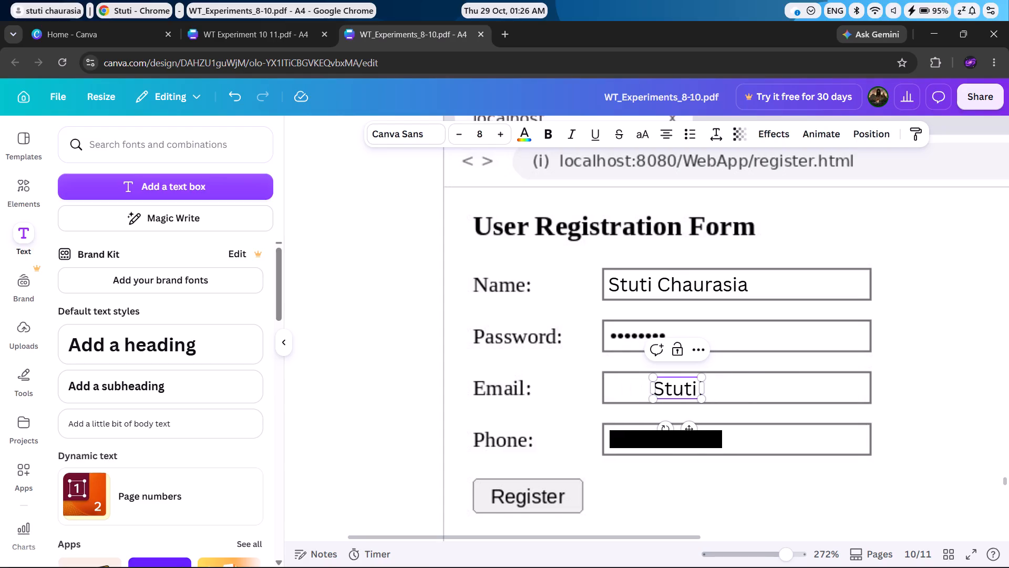
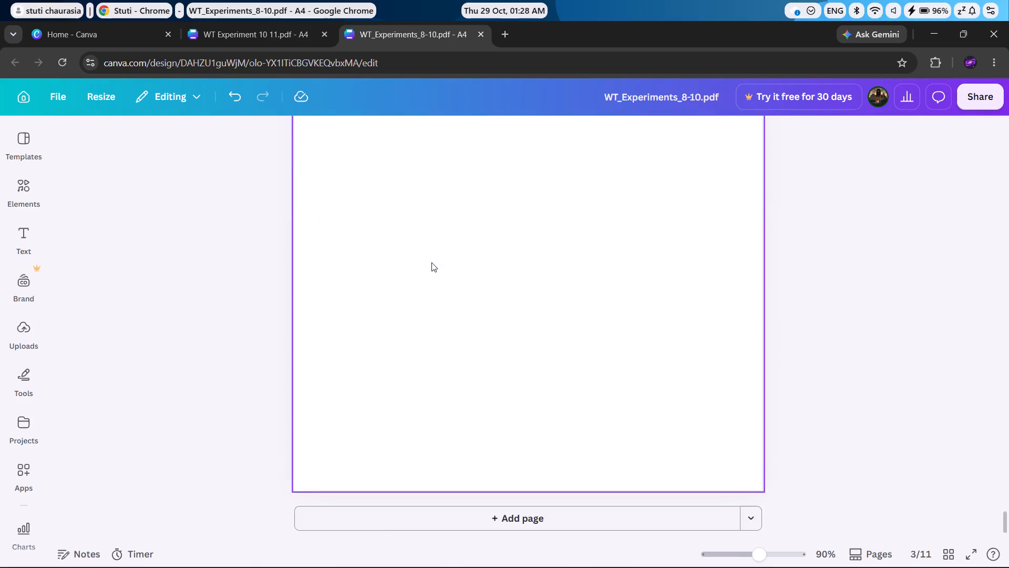
scroll(431, 262, up, 11)
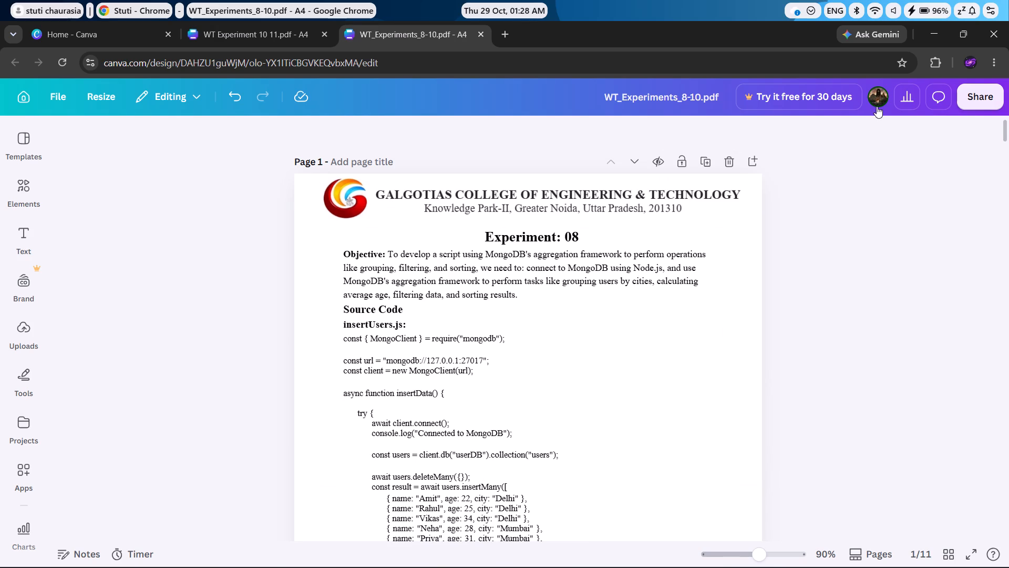
Download all pages of the report design as a PDF with the Digital preset.
click(978, 98)
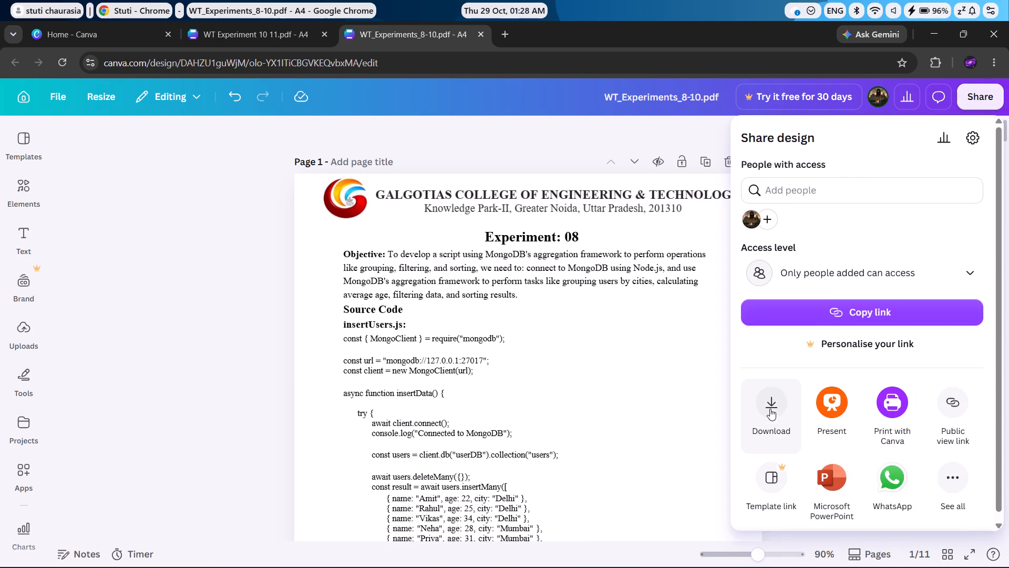
click(765, 407)
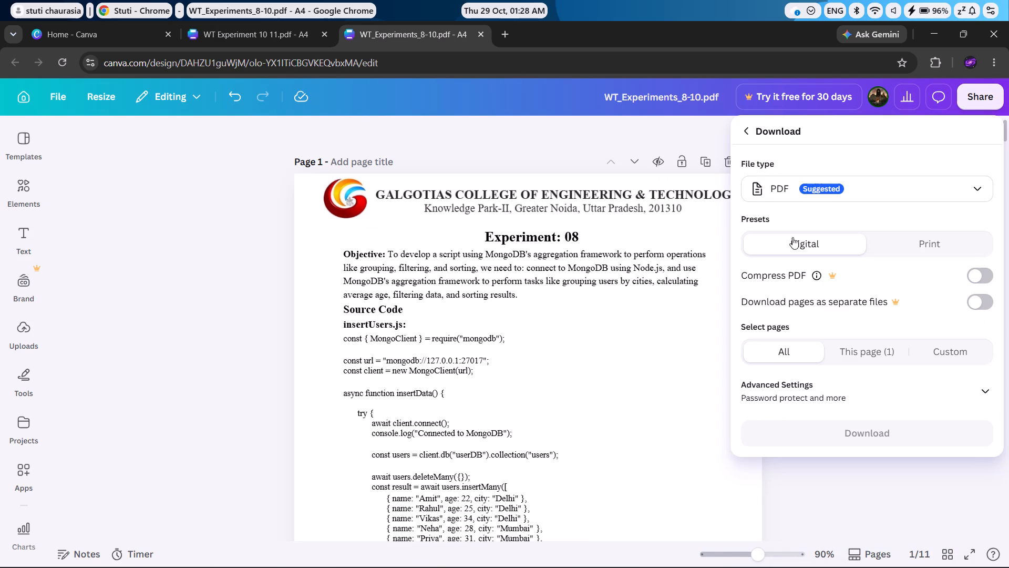
click(816, 432)
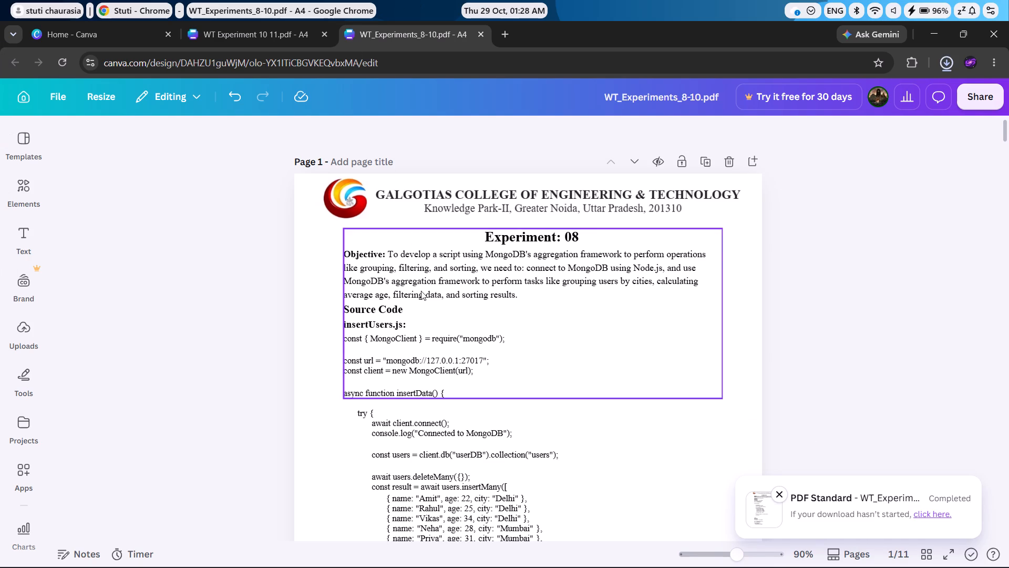
Switch to the Downloads folder in File Explorer, refresh it and delete the older WT_Experiments_8-10.pdf.
click(368, 543)
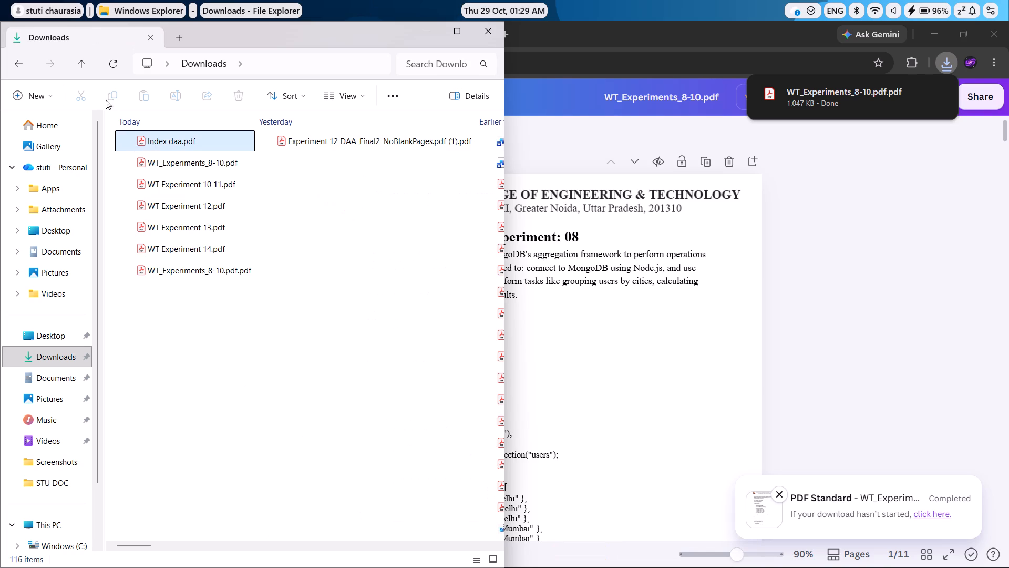
click(114, 51)
click(114, 58)
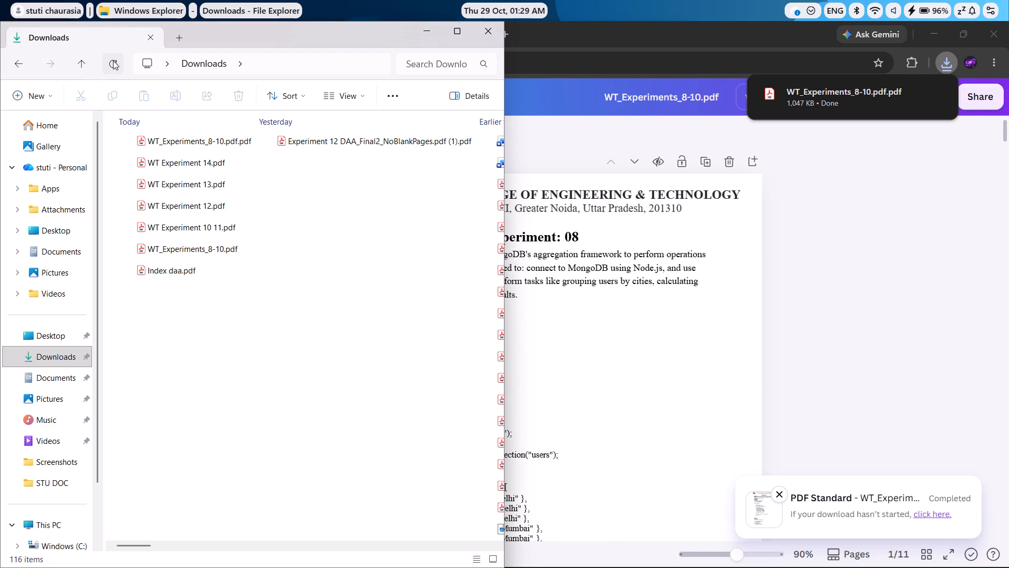
click(113, 60)
click(163, 257)
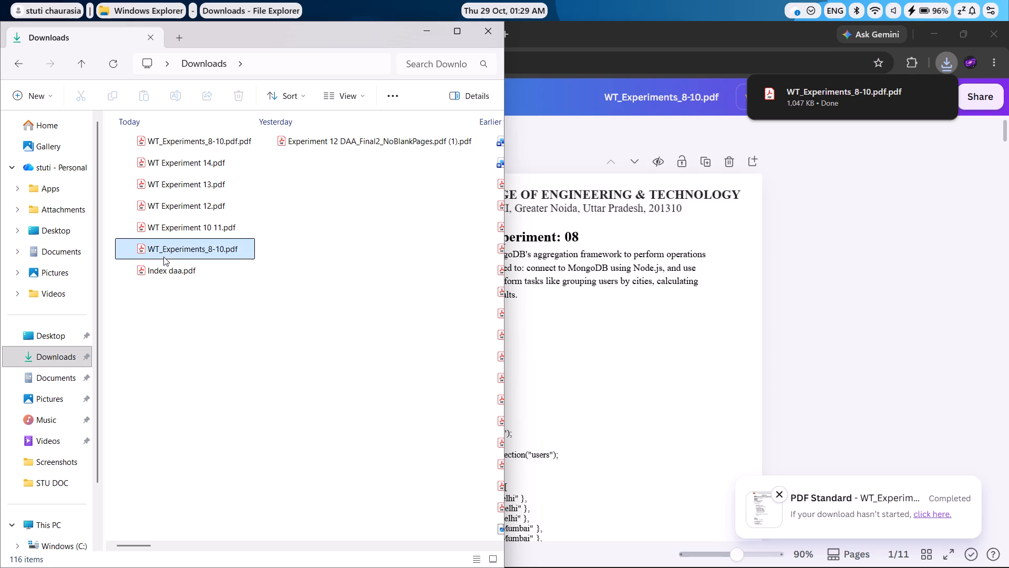
key(Delete)
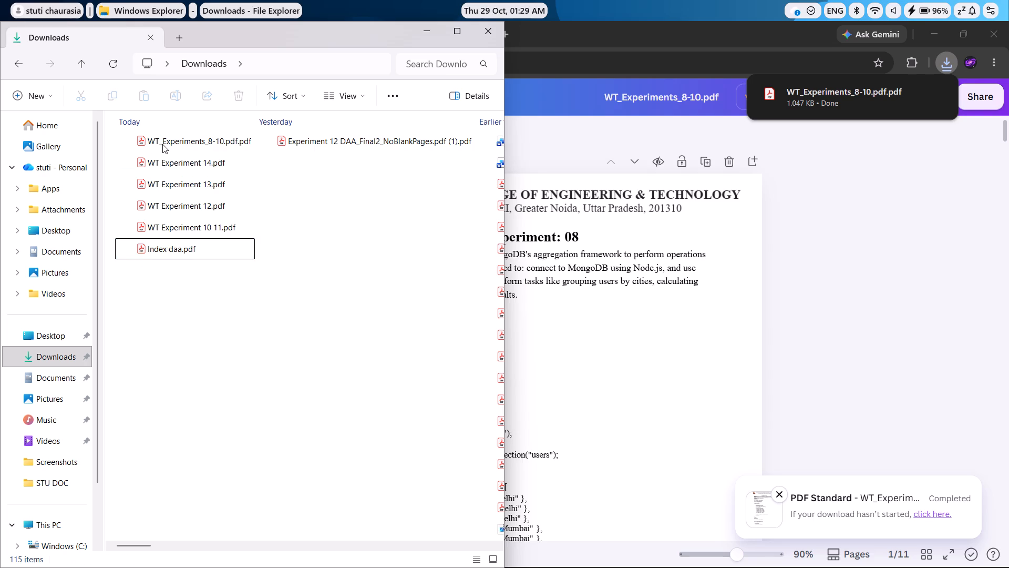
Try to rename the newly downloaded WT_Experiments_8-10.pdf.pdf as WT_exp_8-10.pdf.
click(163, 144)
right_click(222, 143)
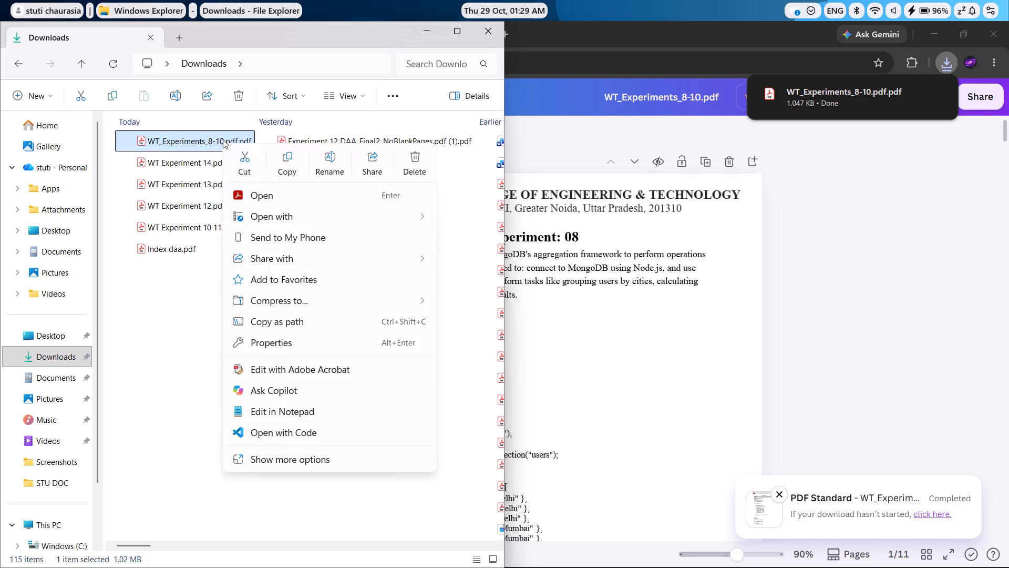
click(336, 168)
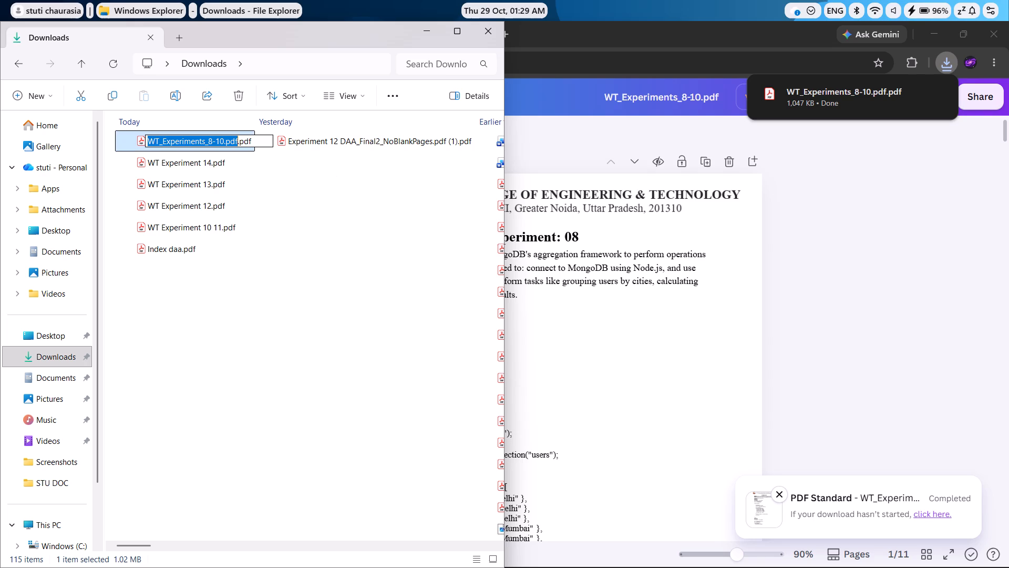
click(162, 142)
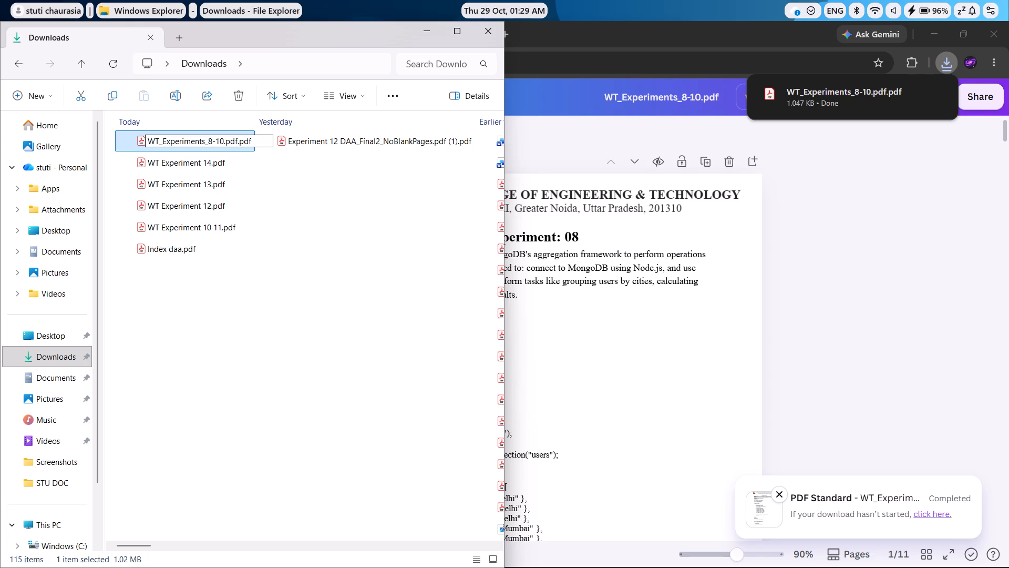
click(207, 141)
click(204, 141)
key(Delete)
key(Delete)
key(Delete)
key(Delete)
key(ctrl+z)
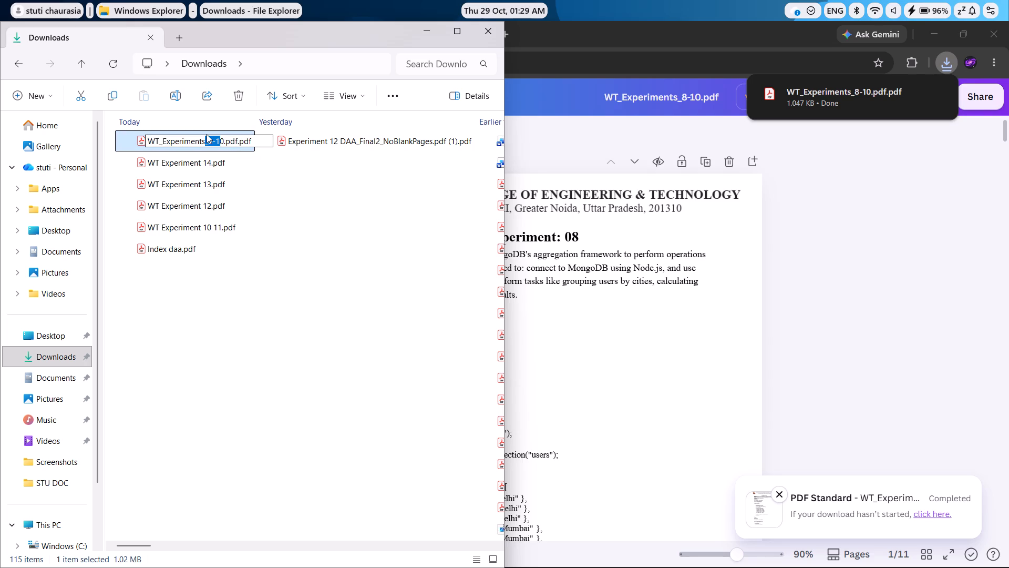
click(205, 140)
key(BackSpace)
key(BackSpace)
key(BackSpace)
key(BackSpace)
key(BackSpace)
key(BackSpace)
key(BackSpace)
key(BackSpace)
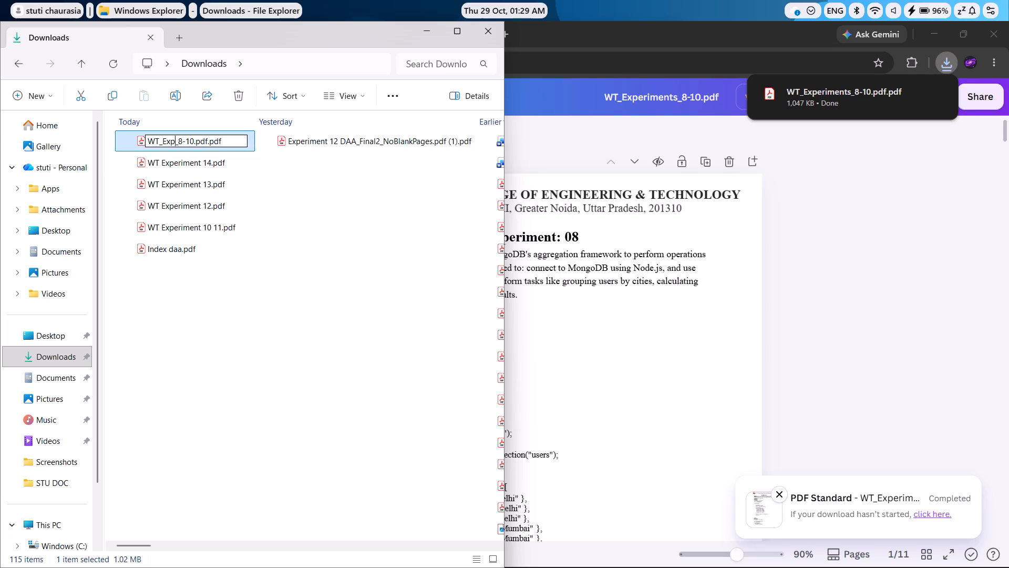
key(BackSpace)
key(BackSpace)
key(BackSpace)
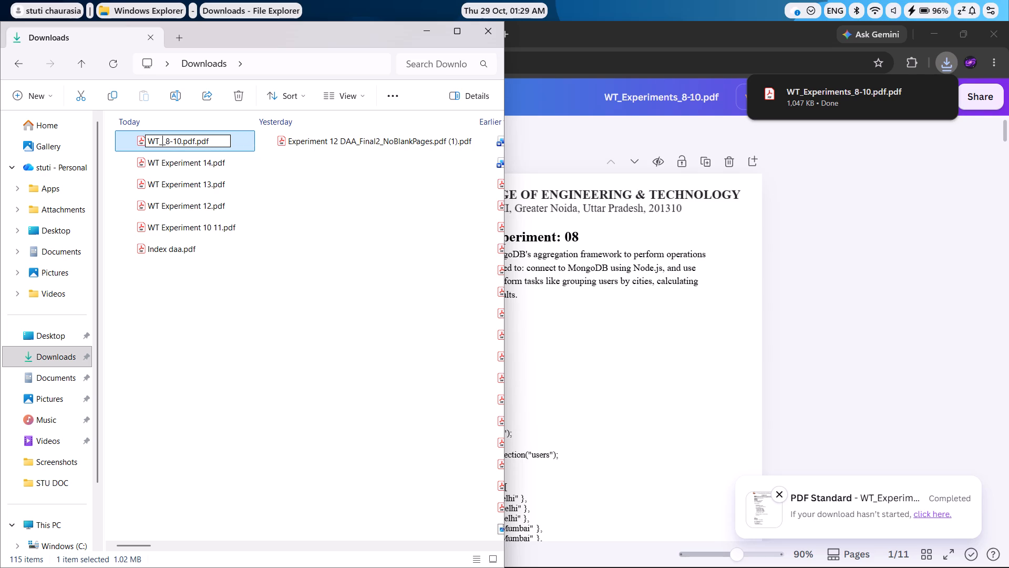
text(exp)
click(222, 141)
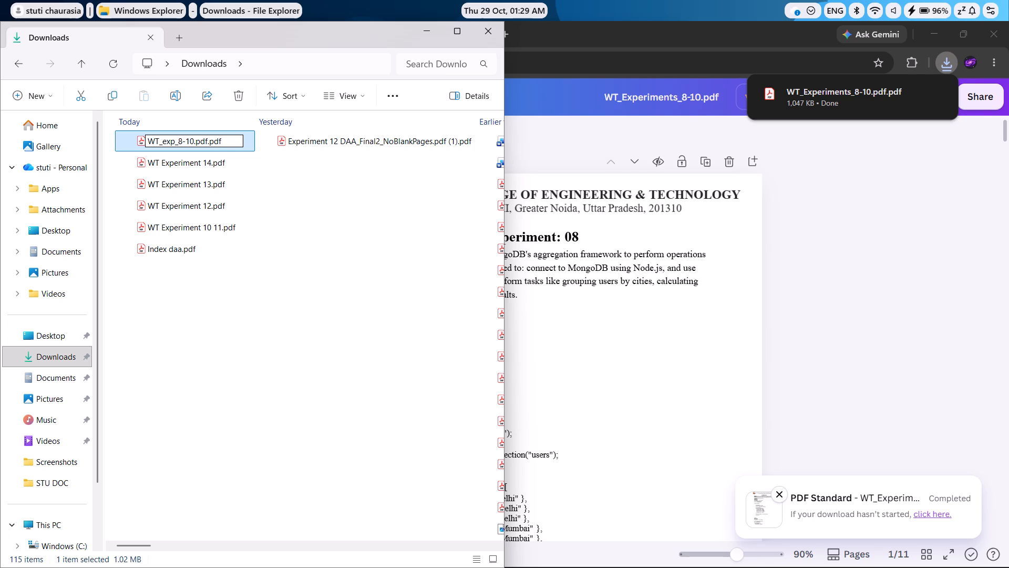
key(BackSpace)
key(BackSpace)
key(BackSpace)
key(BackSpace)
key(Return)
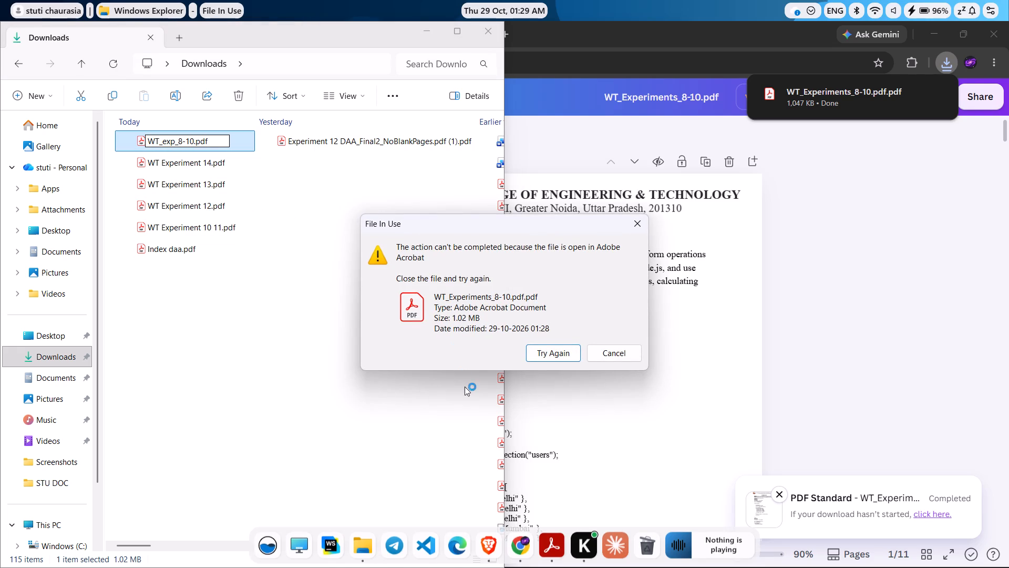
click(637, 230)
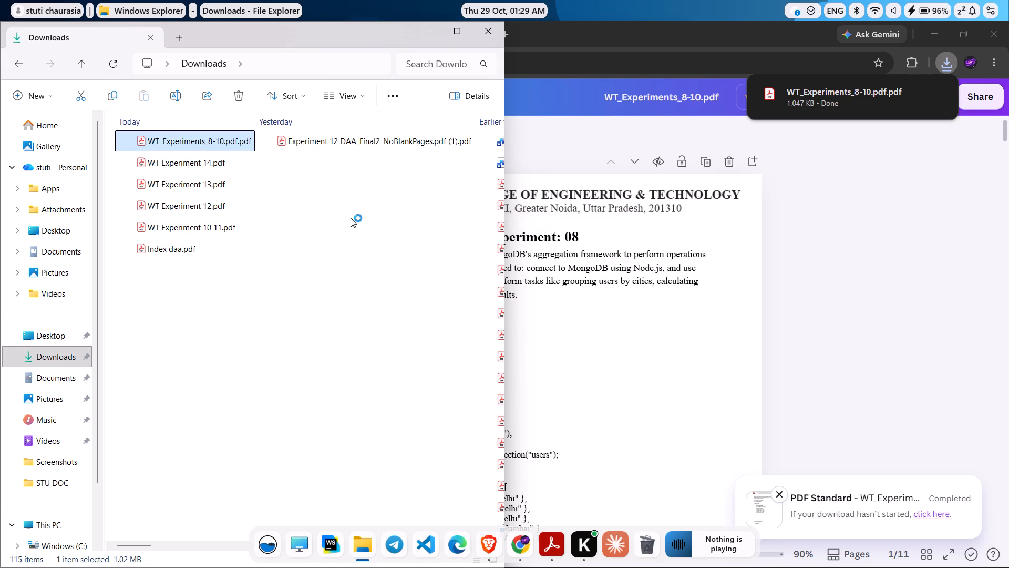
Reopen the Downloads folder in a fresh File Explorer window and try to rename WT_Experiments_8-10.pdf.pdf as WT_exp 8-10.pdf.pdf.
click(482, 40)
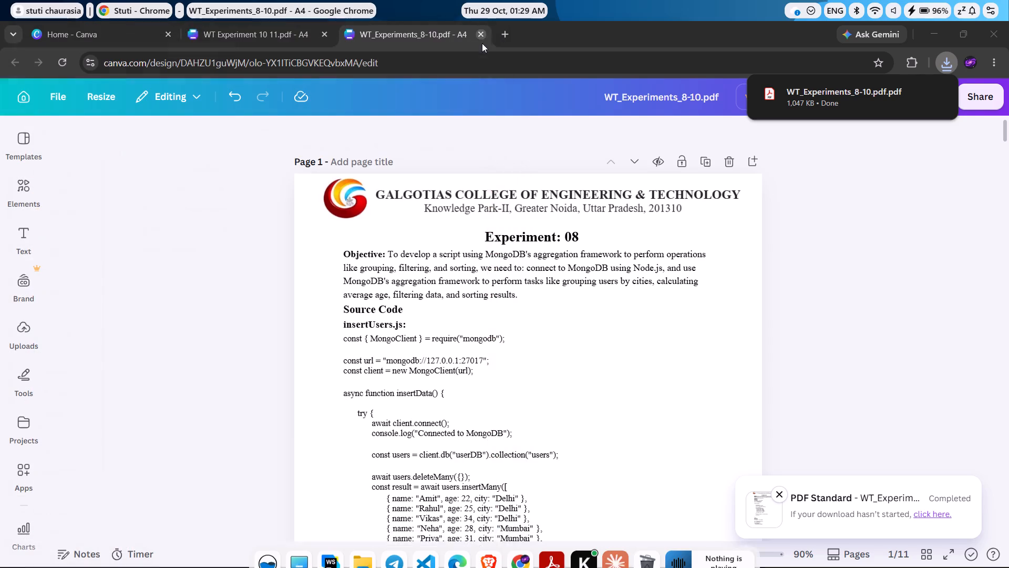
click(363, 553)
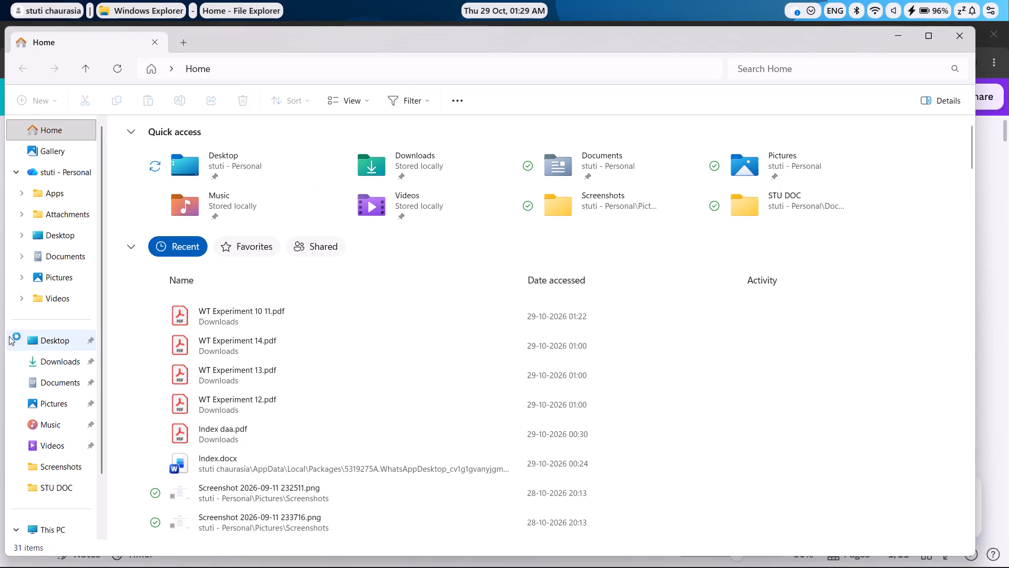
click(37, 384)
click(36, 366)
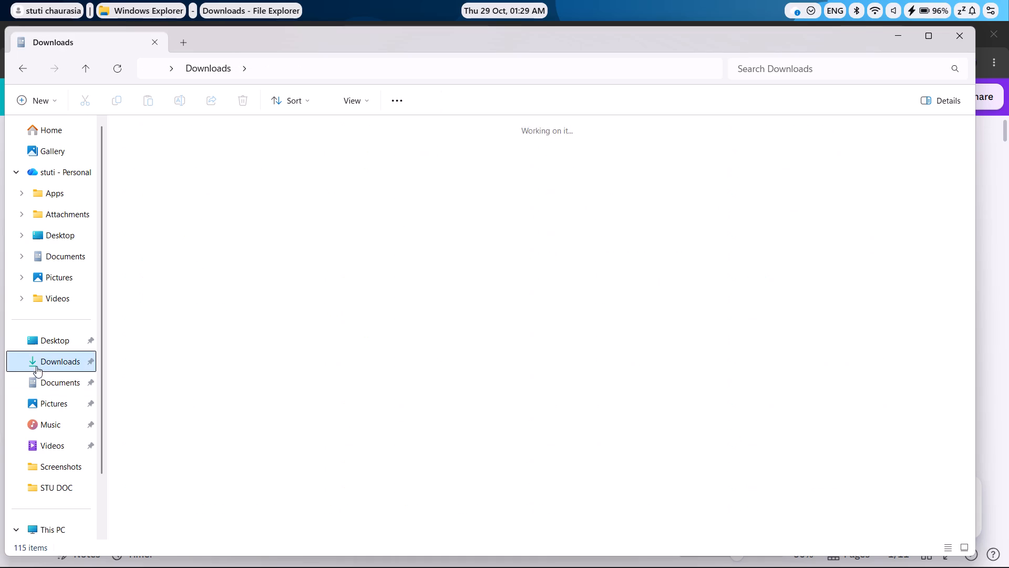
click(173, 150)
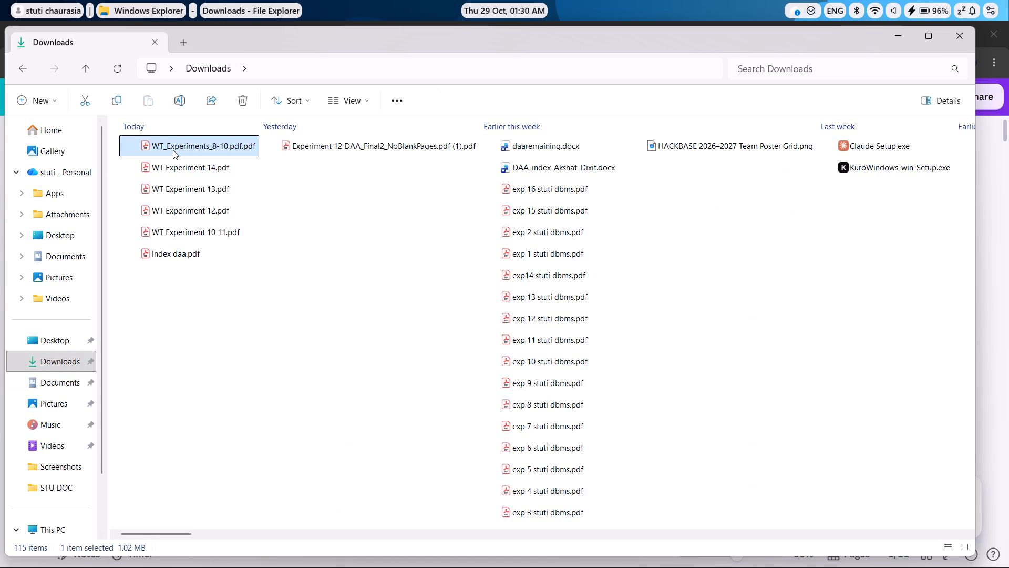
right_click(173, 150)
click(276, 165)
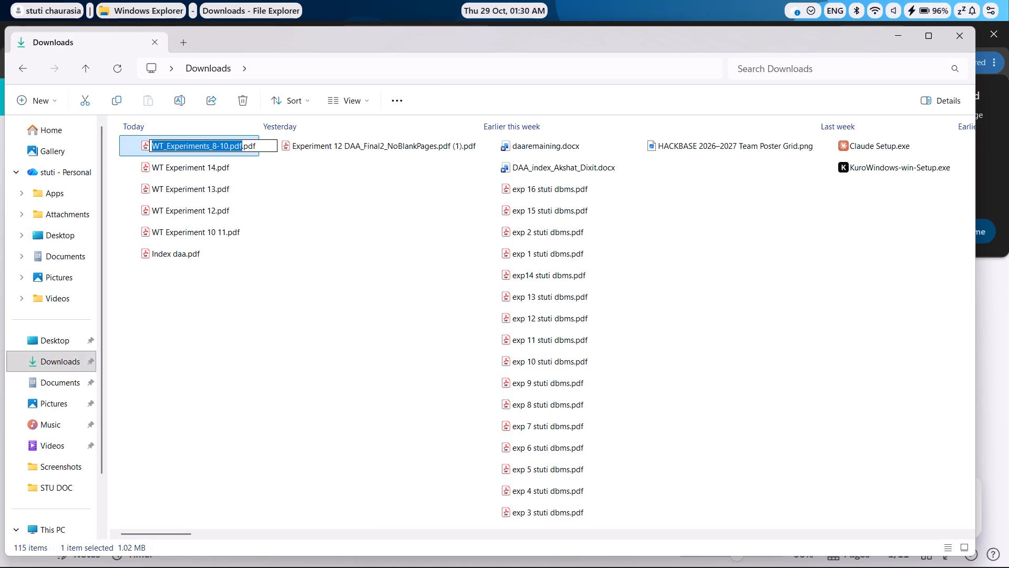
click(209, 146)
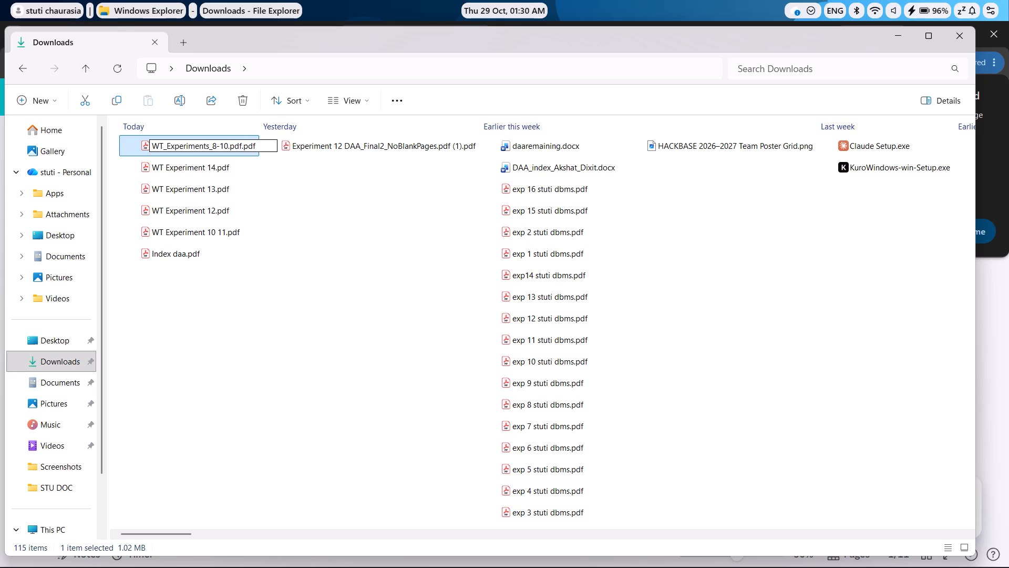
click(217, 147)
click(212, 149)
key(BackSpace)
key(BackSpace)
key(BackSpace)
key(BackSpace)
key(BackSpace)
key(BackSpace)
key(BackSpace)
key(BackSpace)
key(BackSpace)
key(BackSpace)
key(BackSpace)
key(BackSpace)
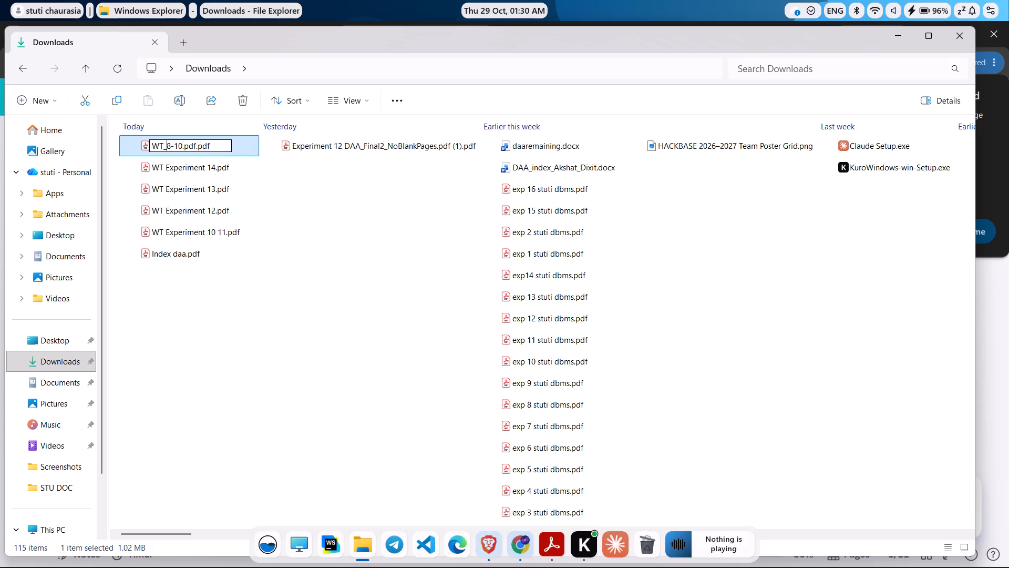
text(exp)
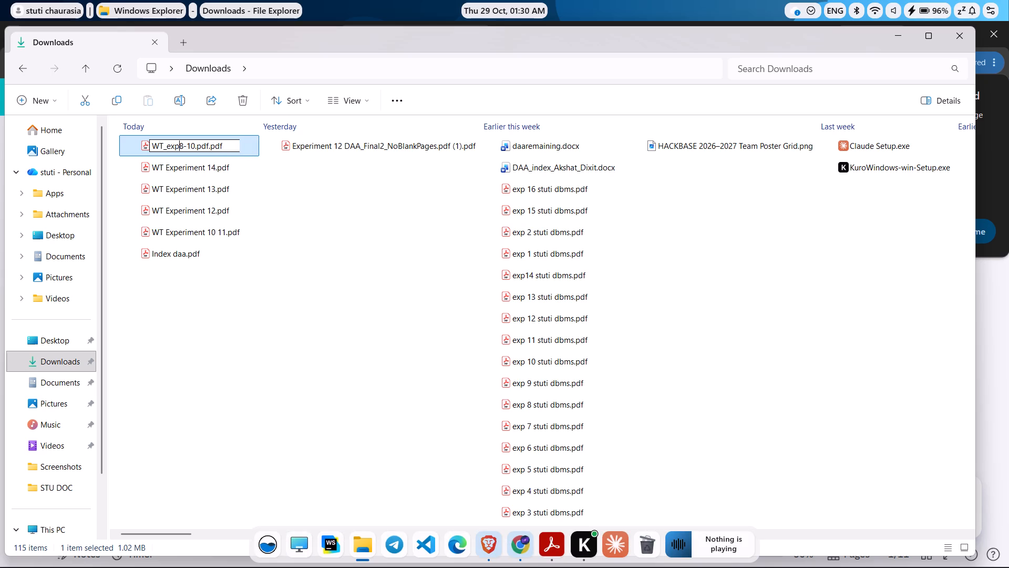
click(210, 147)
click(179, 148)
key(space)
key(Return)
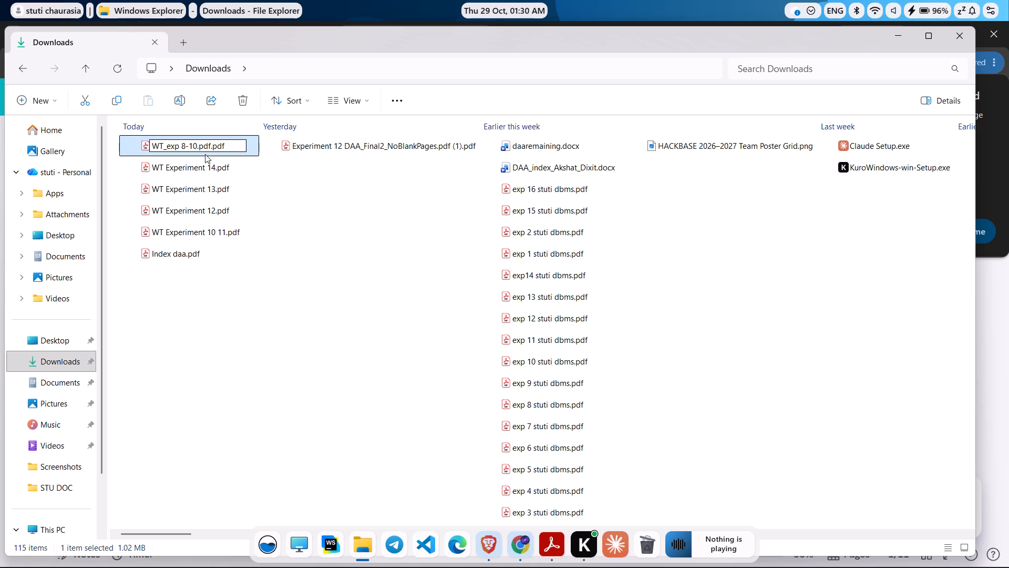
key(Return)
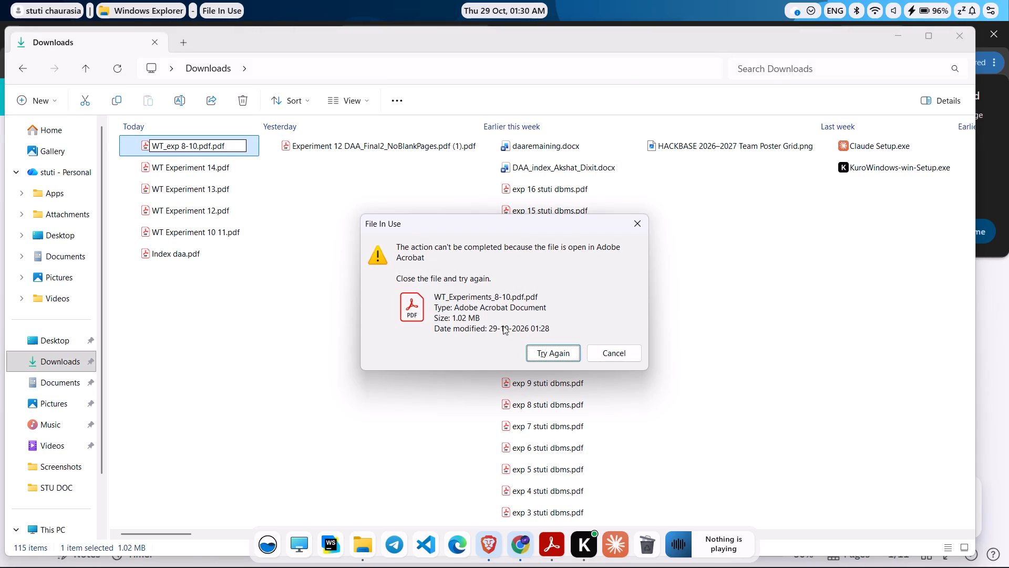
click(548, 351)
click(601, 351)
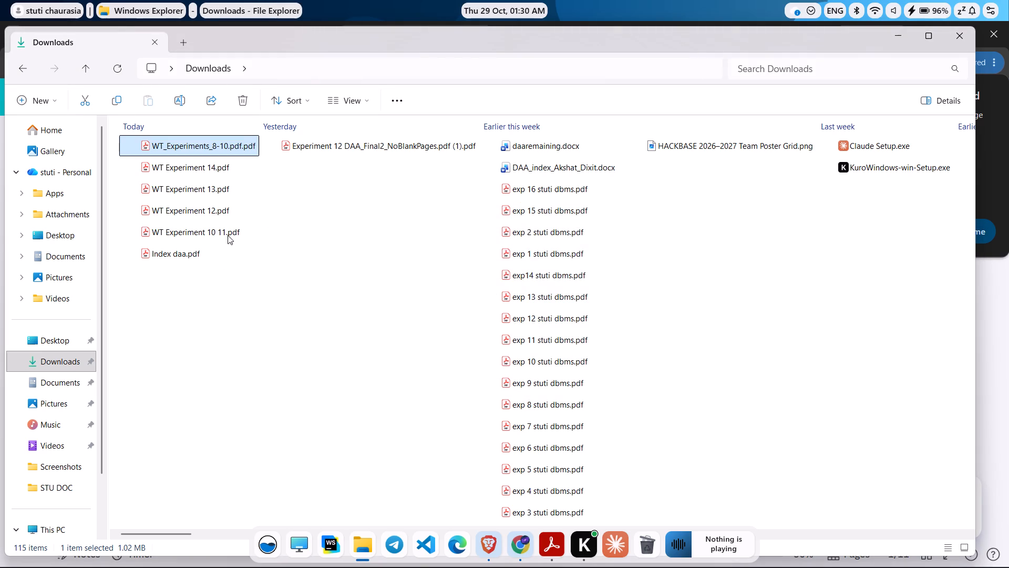
Return to Chrome, close the finished WT_Experiments_8-10.pdf design and refresh the Canva home page.
click(899, 37)
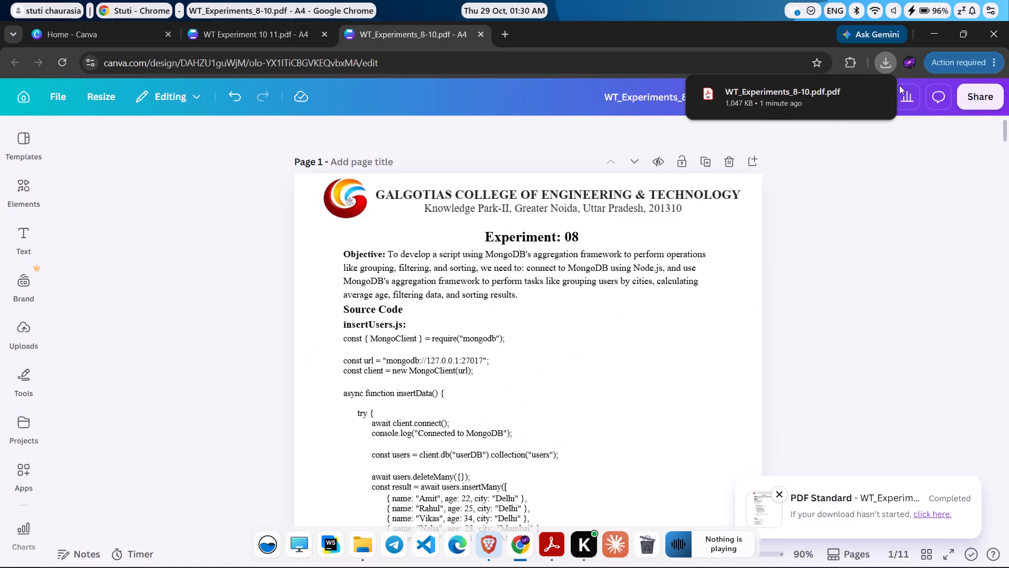
click(481, 34)
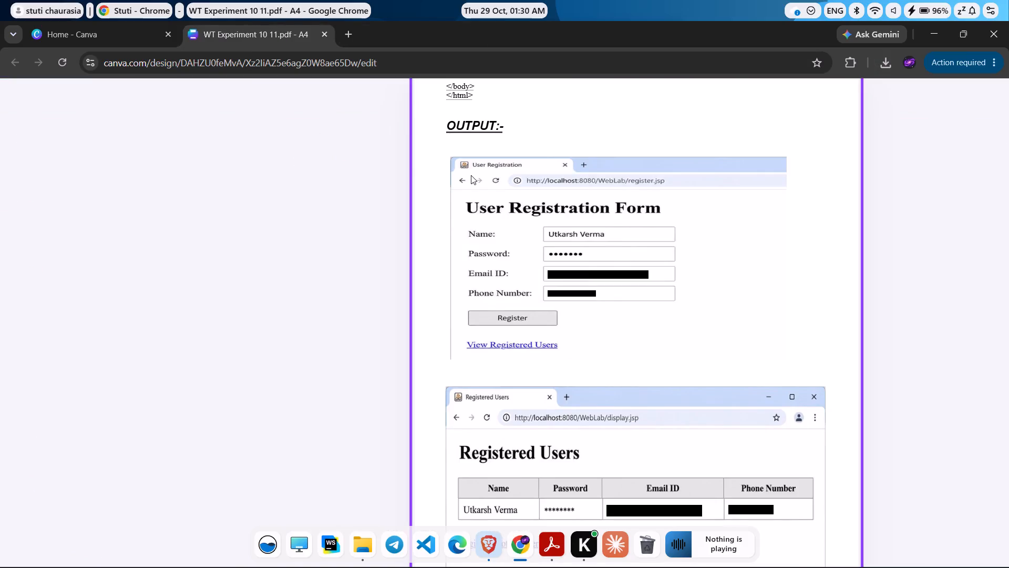
click(118, 31)
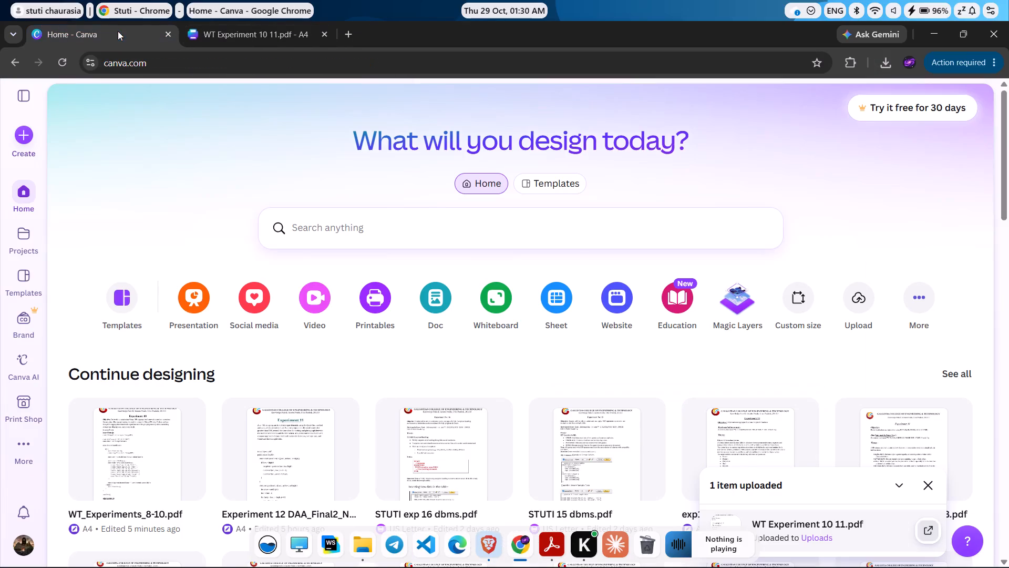
click(55, 59)
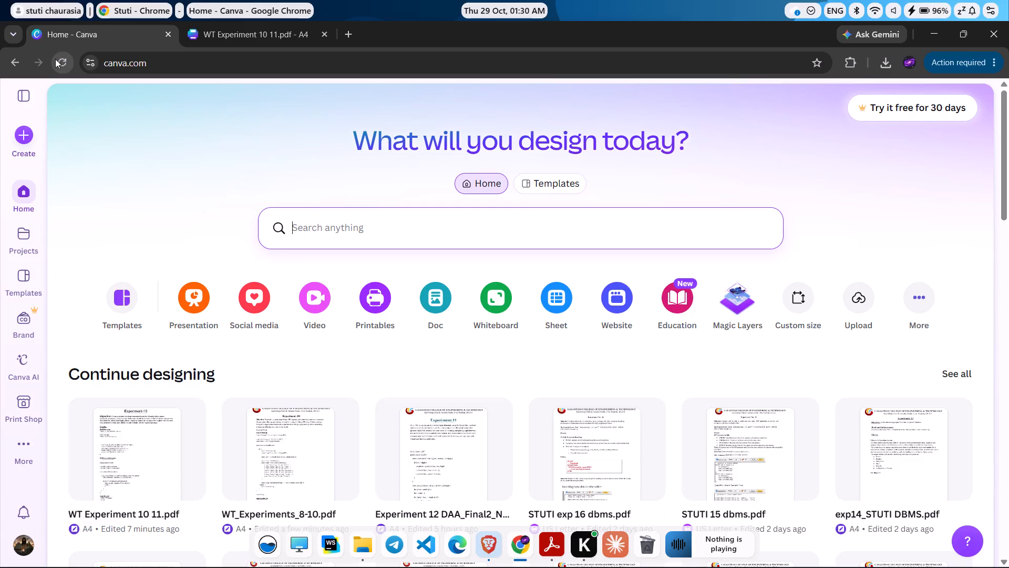
In the WT Experiment 10 11.pdf design, remove the italic formatting from all the text on page 1.
click(255, 25)
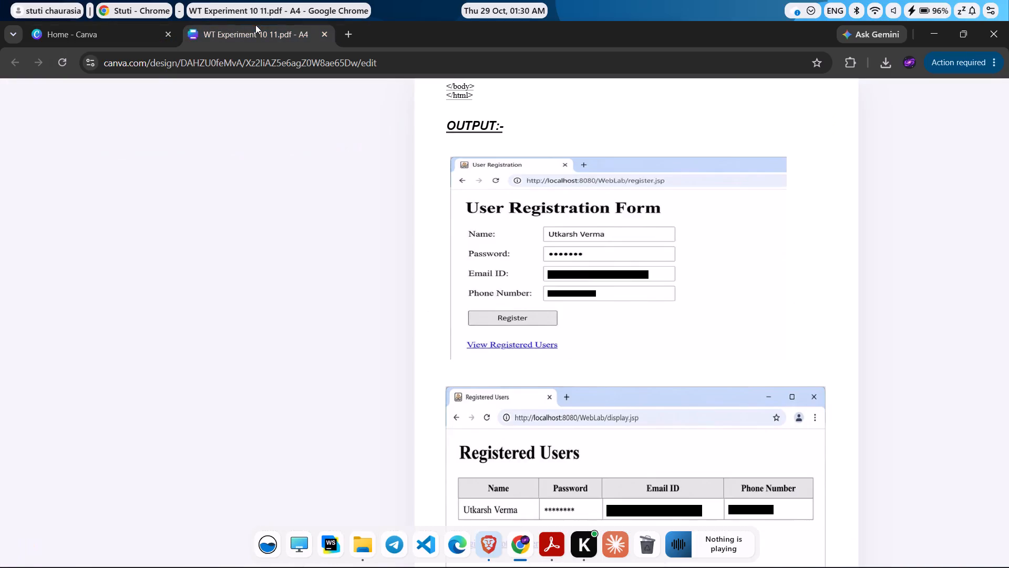
scroll(537, 262, up, 11)
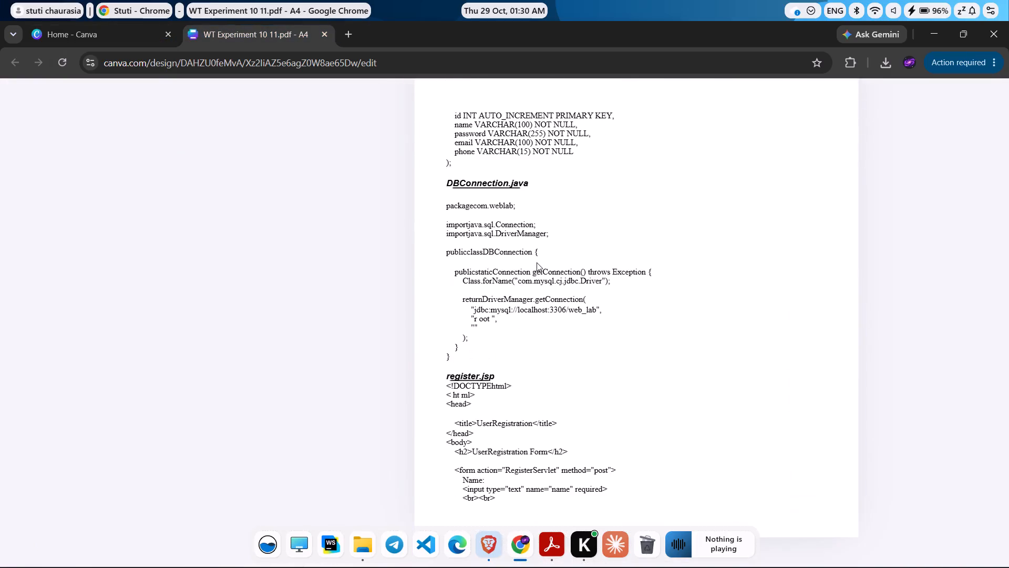
scroll(537, 262, up, 2)
scroll(537, 262, down, 1)
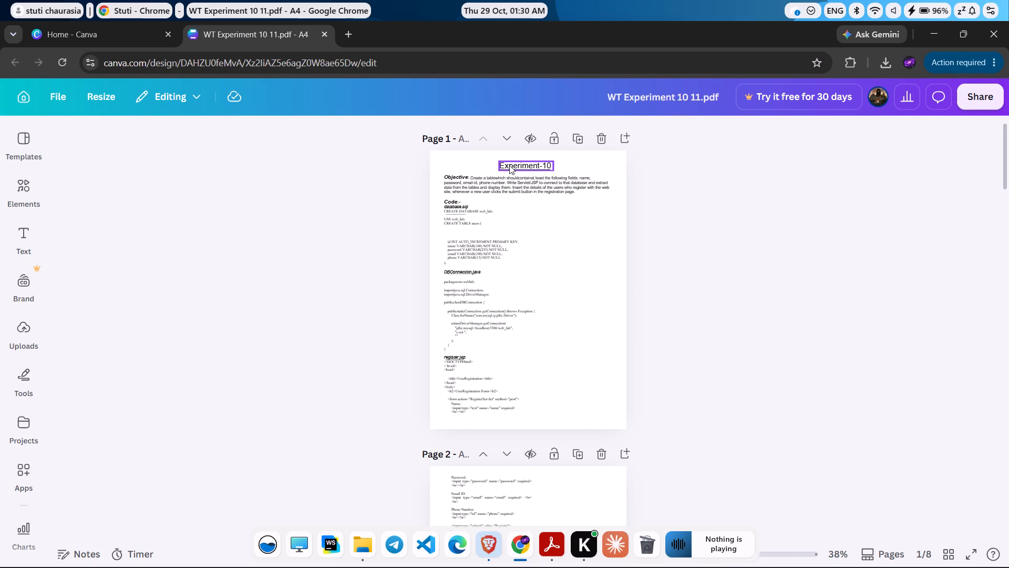
scroll(476, 251, up, 1)
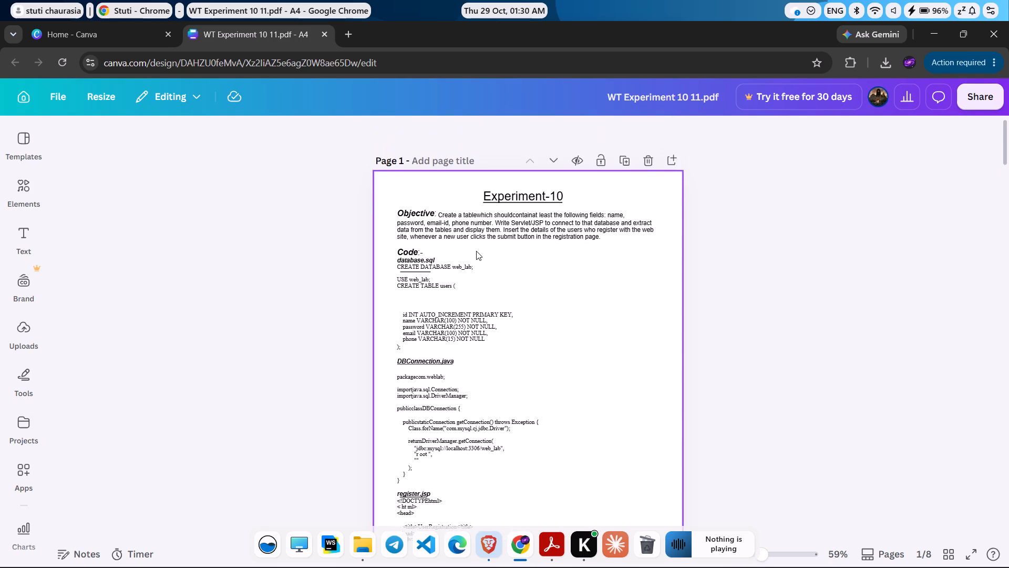
scroll(476, 251, down, 1)
drag(386, 153, 524, 378)
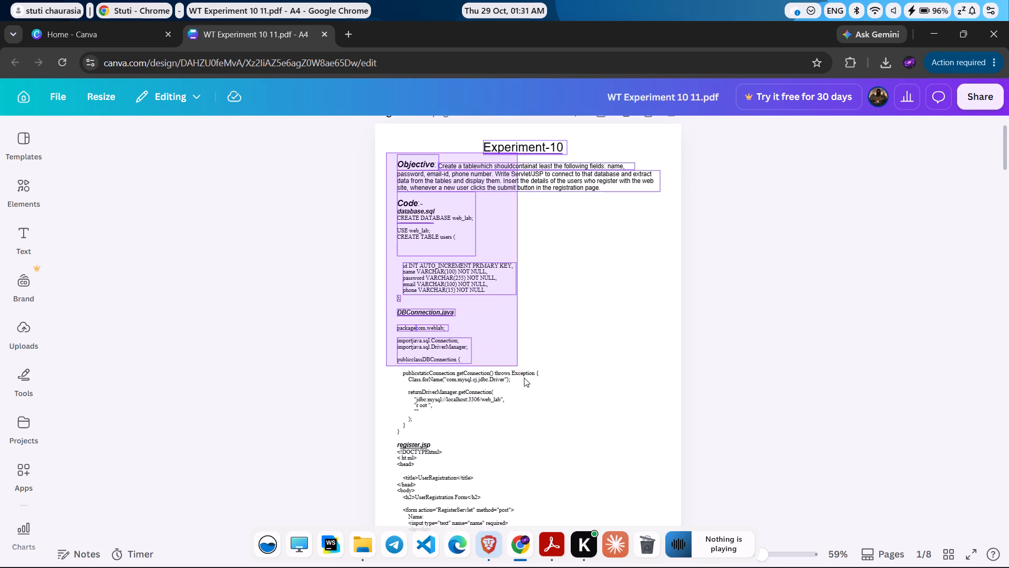
drag(524, 378, 672, 554)
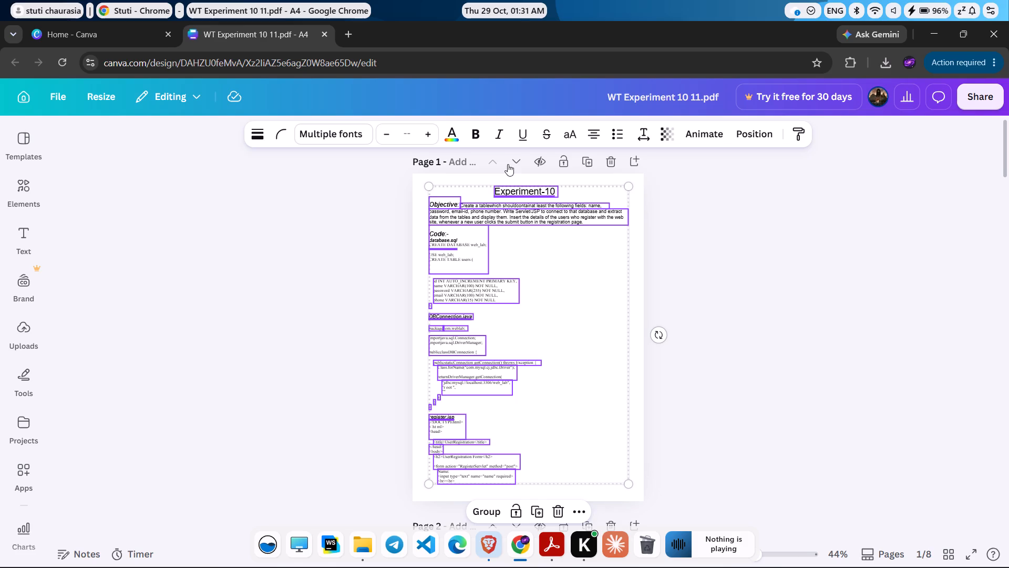
click(497, 135)
click(500, 137)
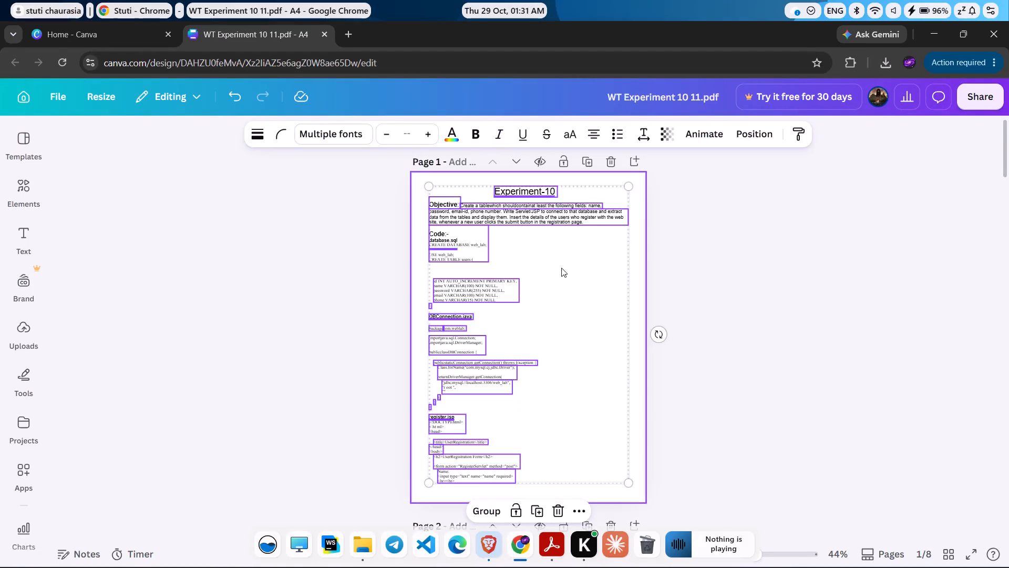
click(574, 312)
Move the Code text block aside on page 1 and delete the short black line that lay across it.
scroll(574, 312, up, 1)
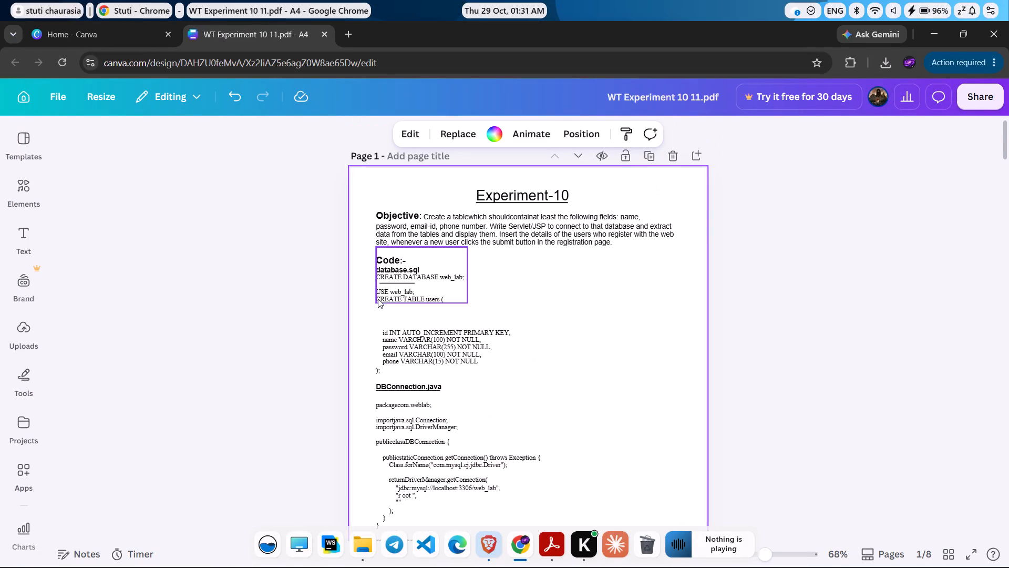
drag(388, 290, 444, 293)
click(405, 283)
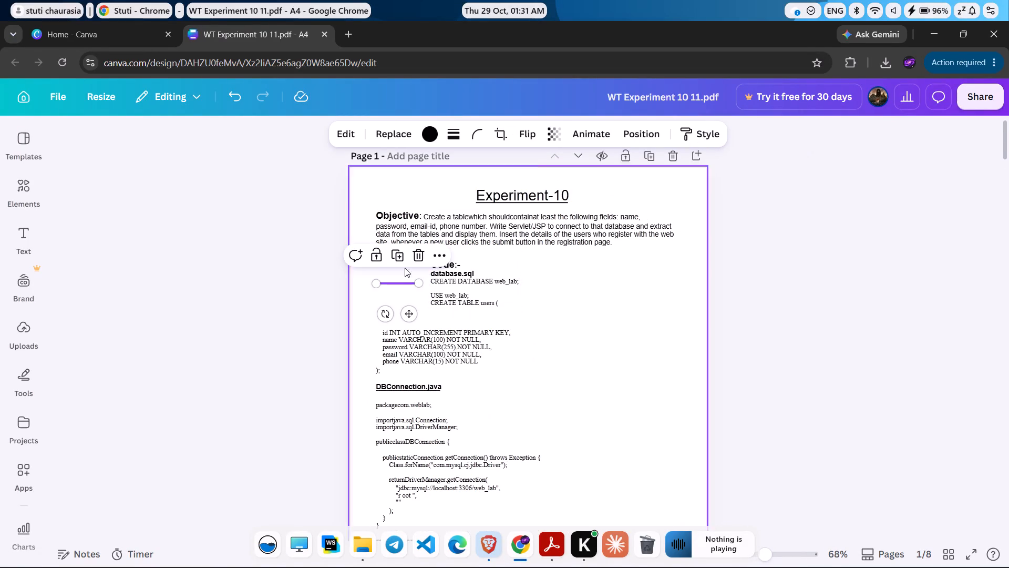
click(419, 253)
Move the Code block back to the page's text margin, lower down, just above the table column definitions.
drag(455, 278, 400, 288)
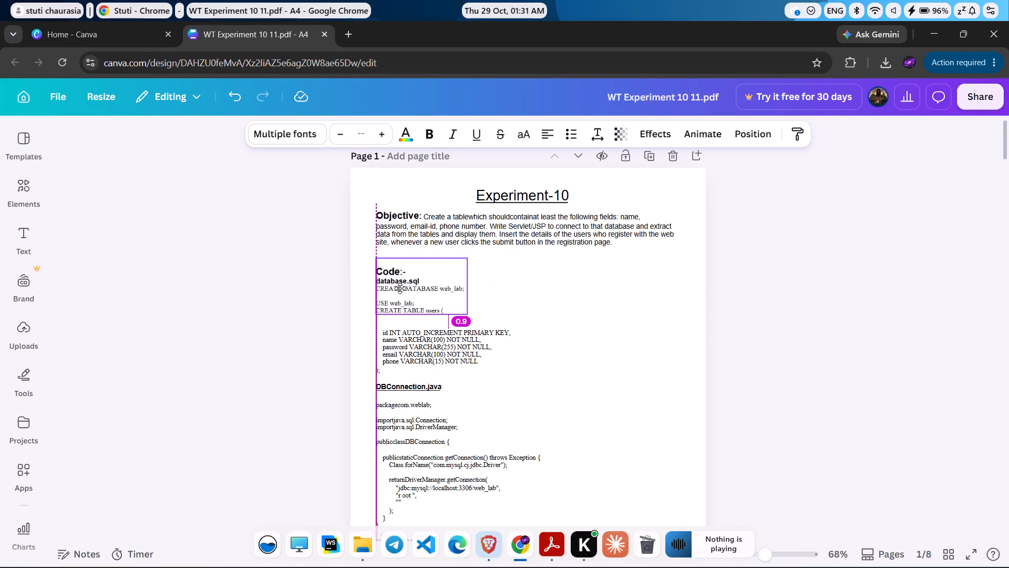
drag(400, 288, 399, 293)
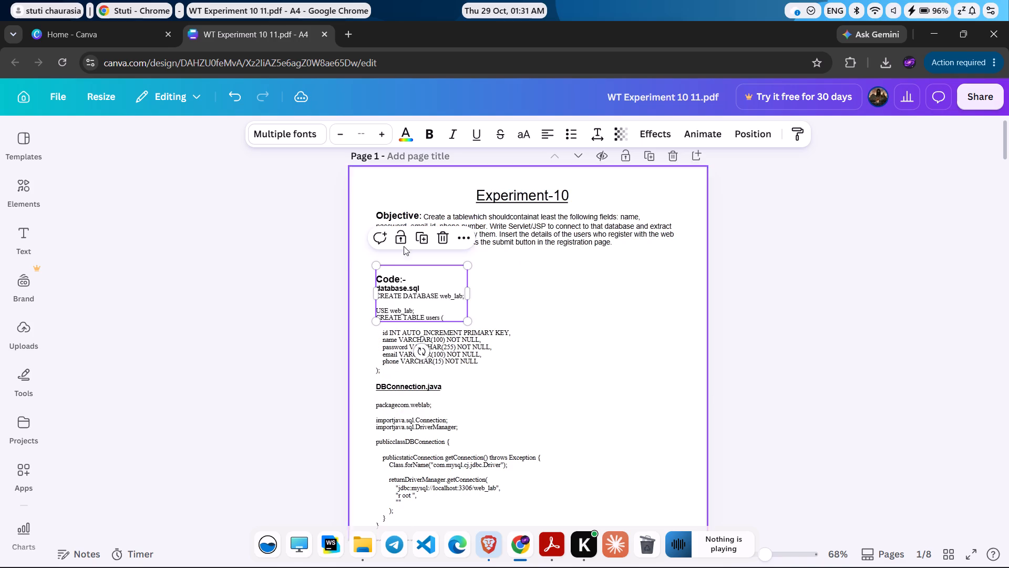
click(523, 255)
Move the Objective heading and its description text down to sit just above the Code block, with the heading aligned to the first line.
drag(450, 234, 449, 256)
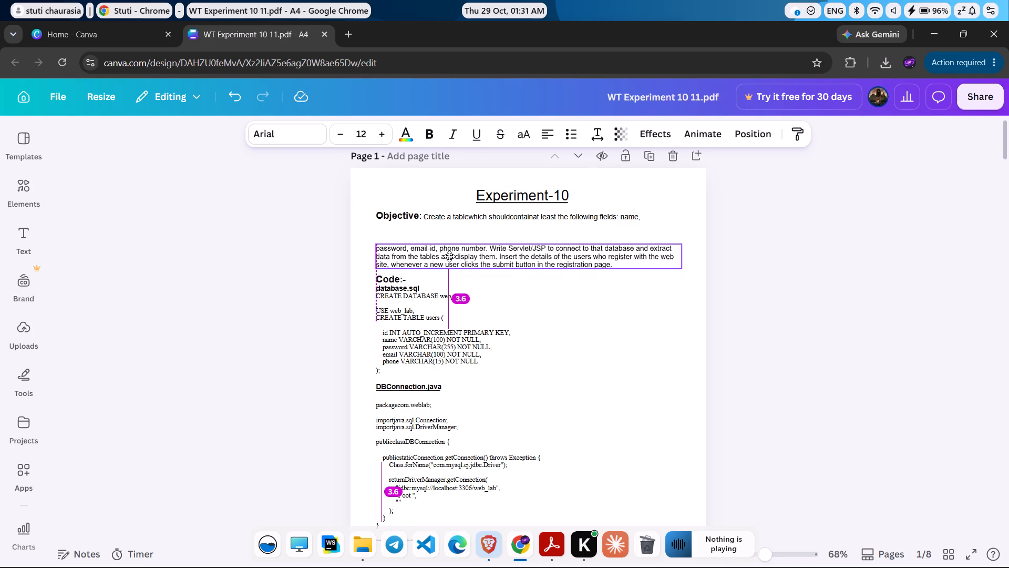
drag(449, 256, 449, 256)
drag(440, 215, 440, 230)
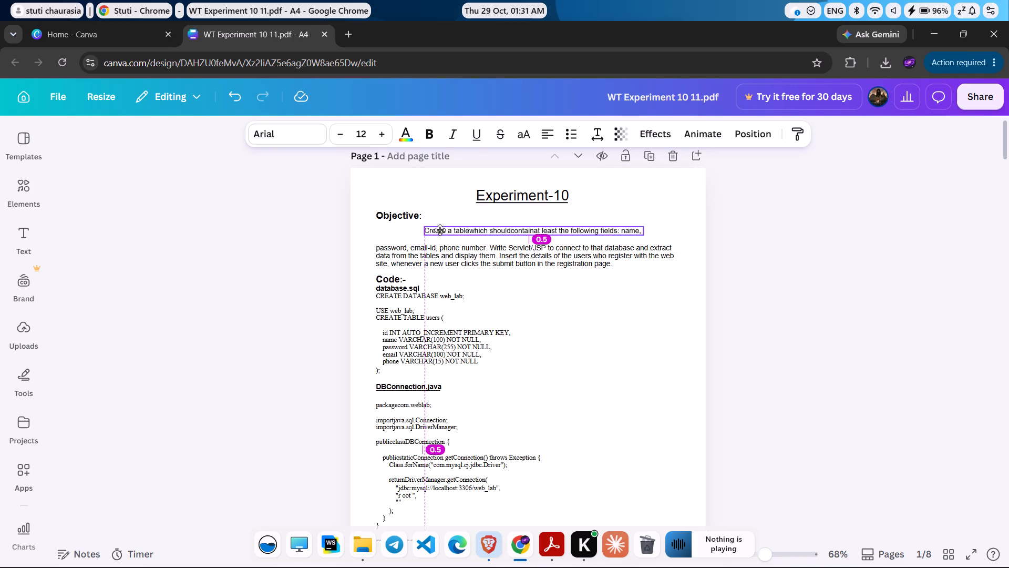
drag(440, 230, 440, 236)
drag(398, 213, 398, 232)
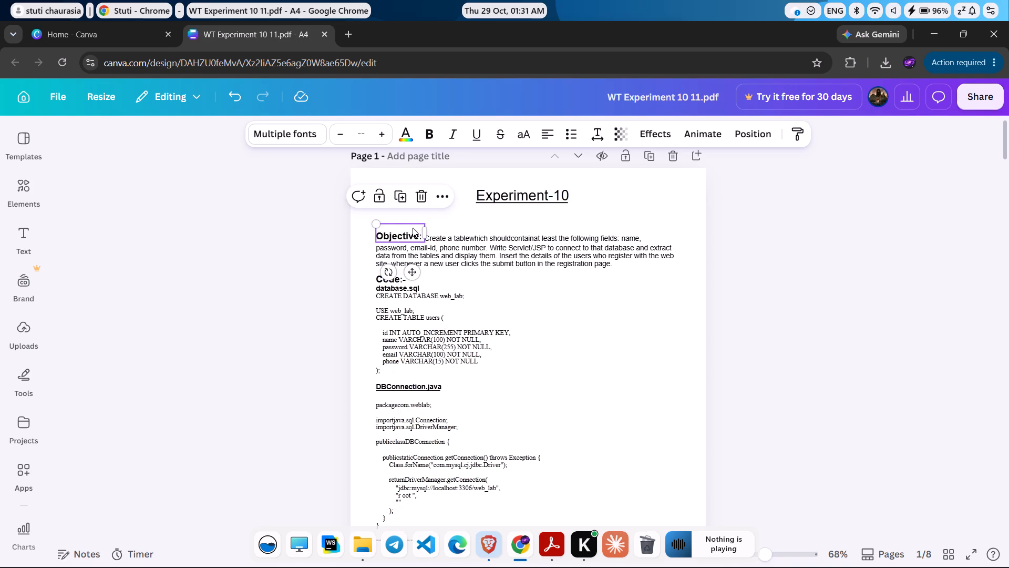
click(450, 218)
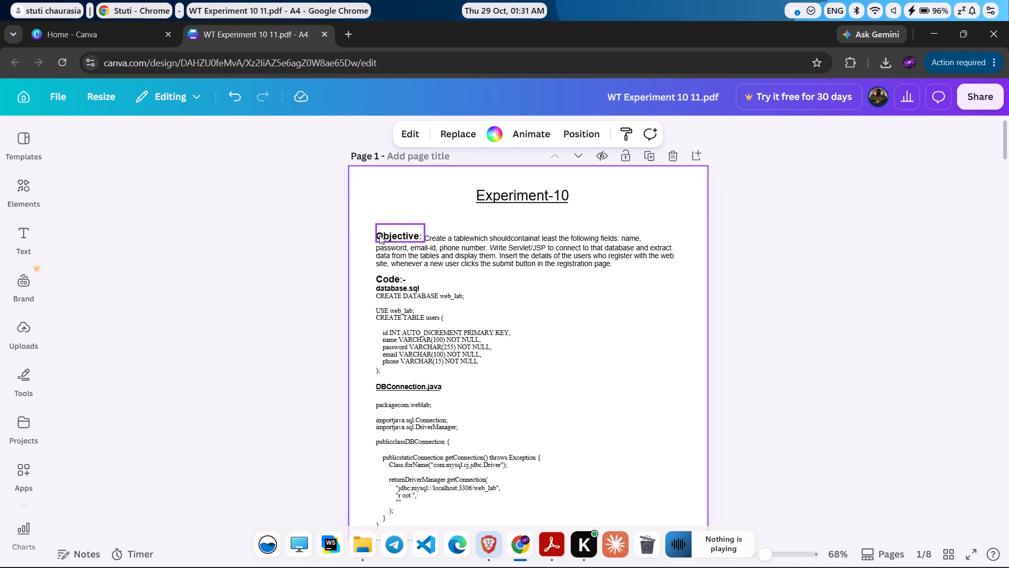
click(386, 233)
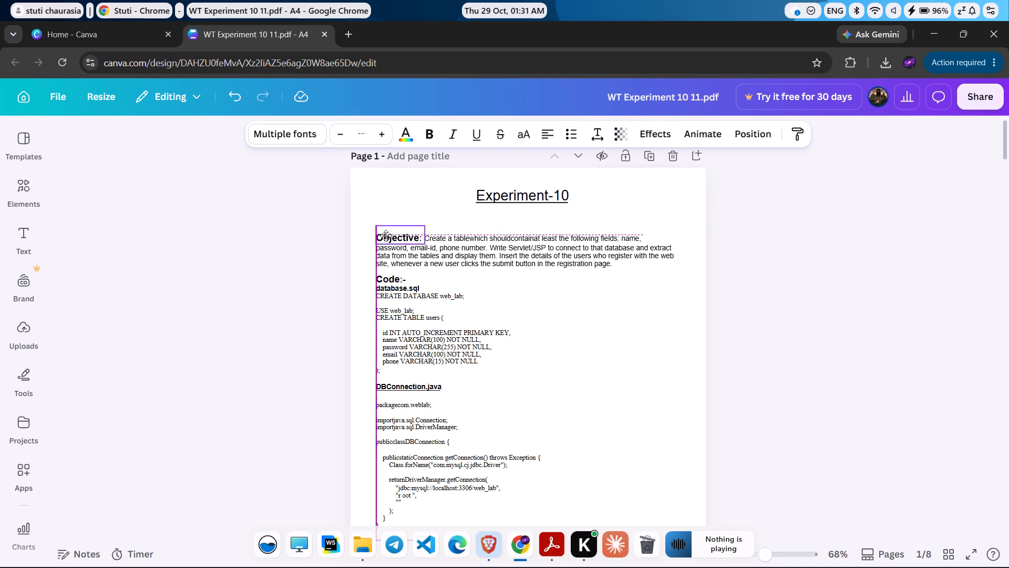
click(459, 219)
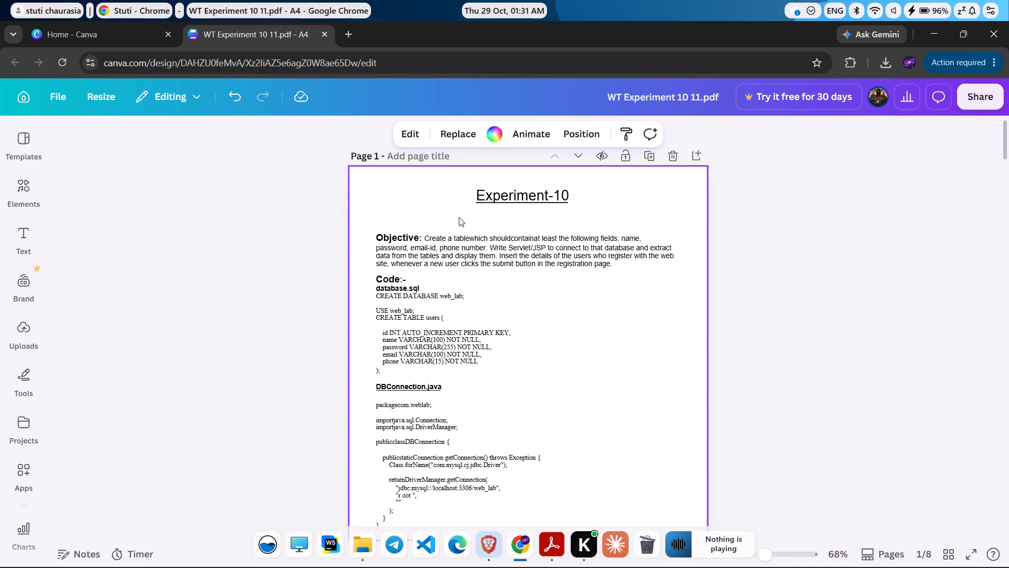
Move the Experiment-10 title and its underline down to sit just above the Objective text on page 1.
drag(490, 196, 490, 221)
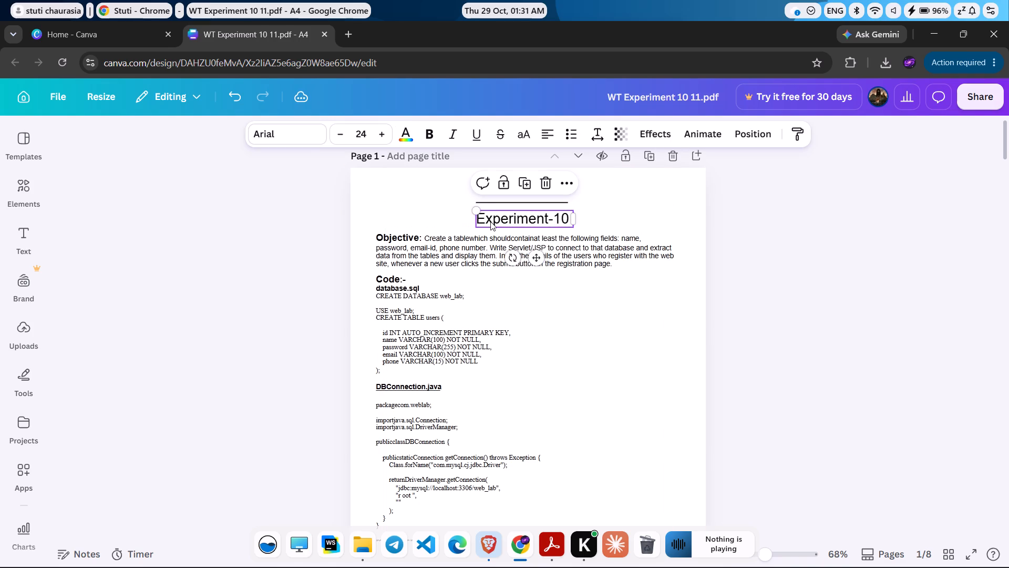
drag(491, 202, 493, 225)
click(605, 220)
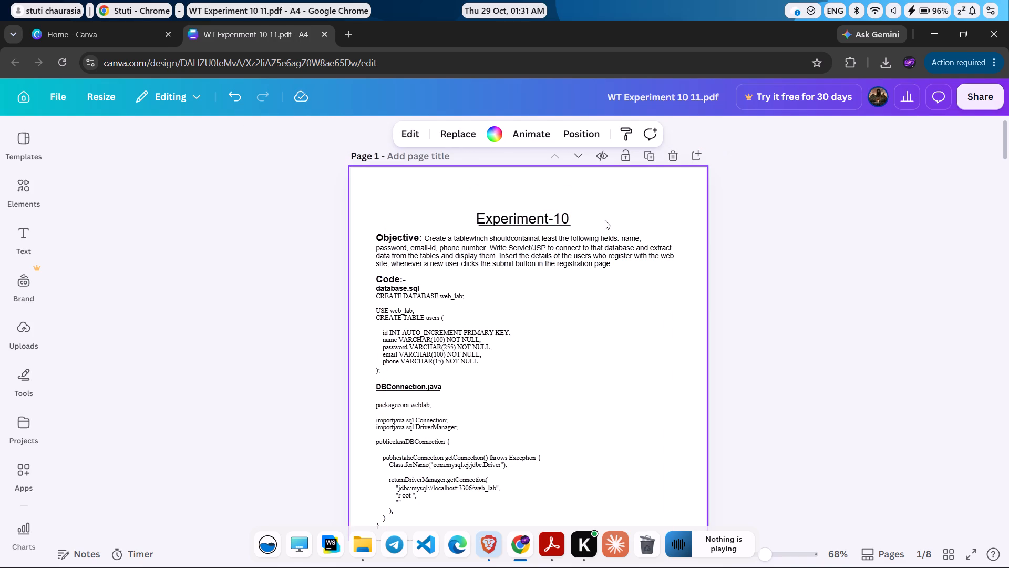
Insert the uploaded Galgotias College of Engineering & Technology header image and place it above the Experiment-10 title on page 1.
click(6, 337)
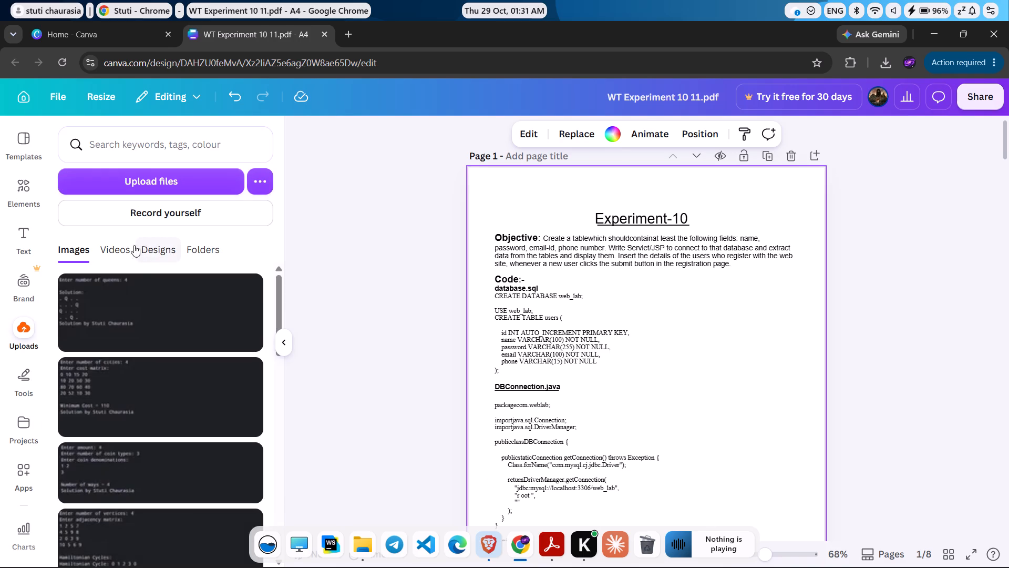
scroll(167, 324, down, 7)
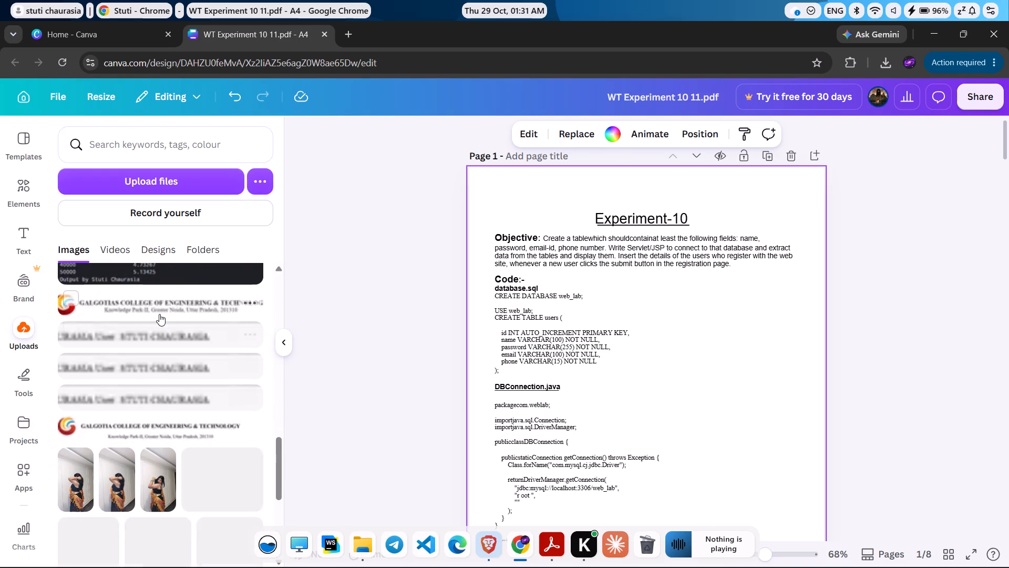
click(159, 314)
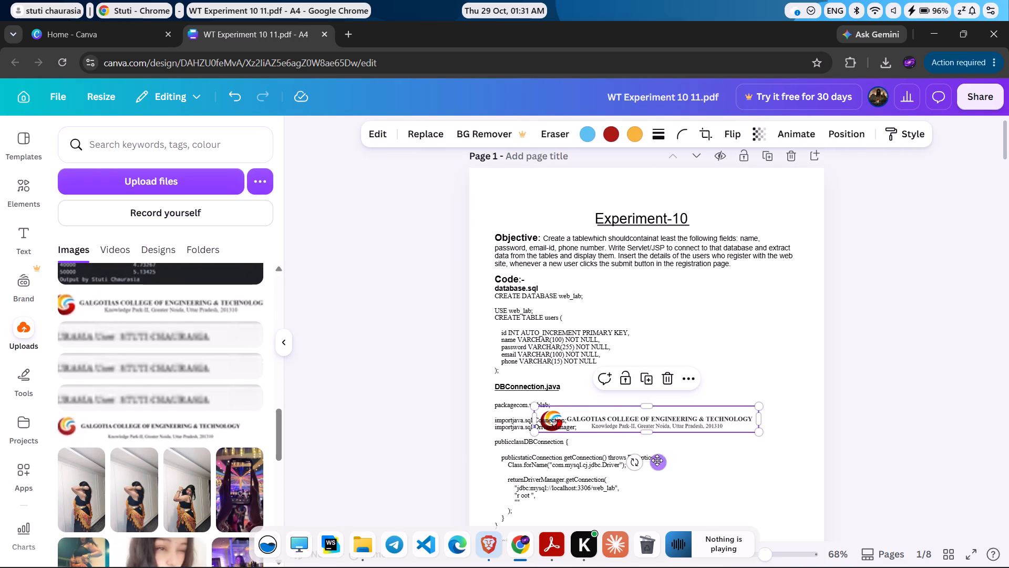
drag(657, 460, 671, 233)
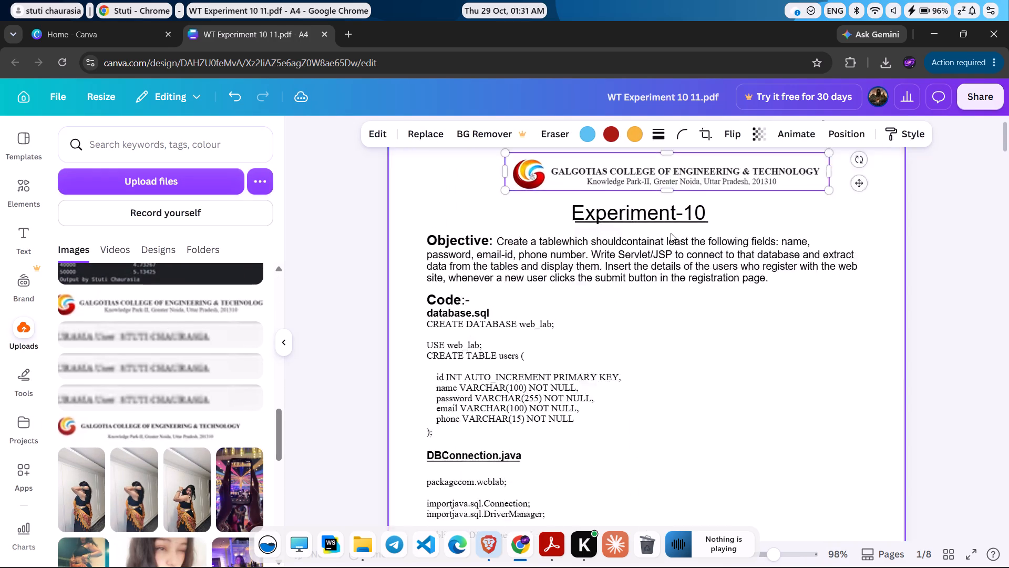
Enlarge the college header image to nearly the full page width and position it against the top edge of page 1.
drag(493, 189, 388, 194)
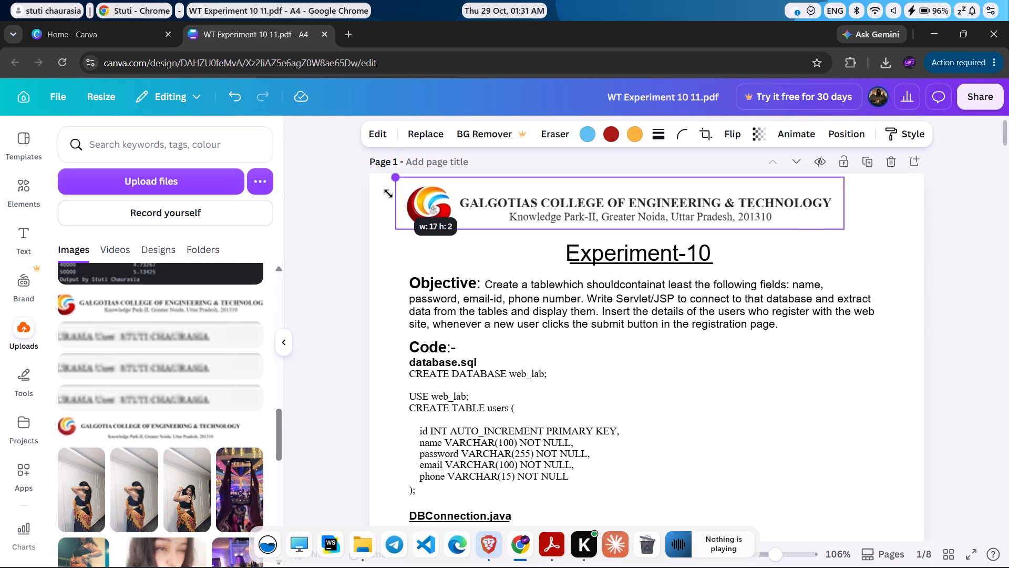
drag(388, 194, 377, 196)
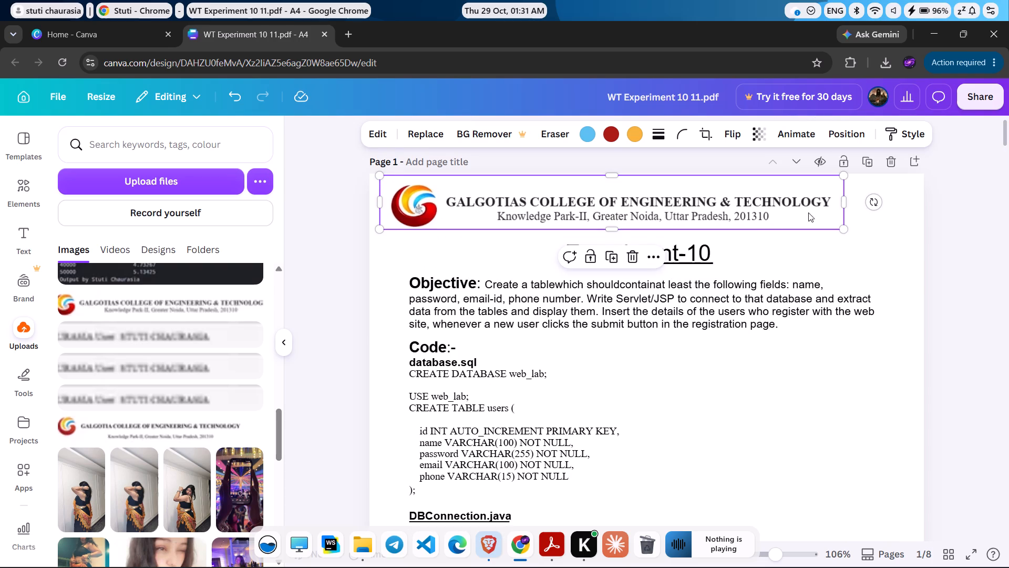
drag(845, 231, 921, 226)
click(797, 270)
drag(674, 217, 674, 215)
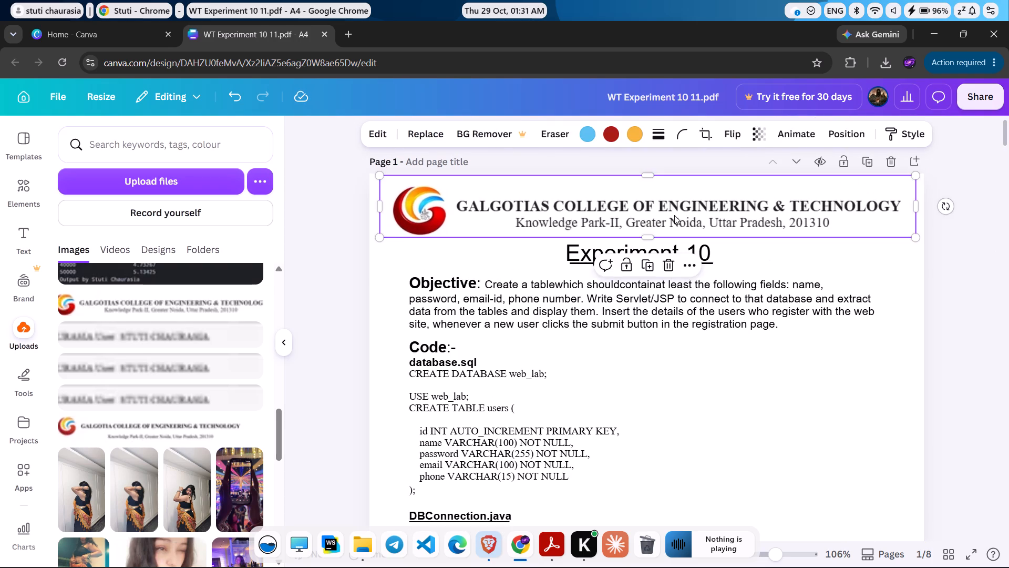
drag(674, 215, 674, 214)
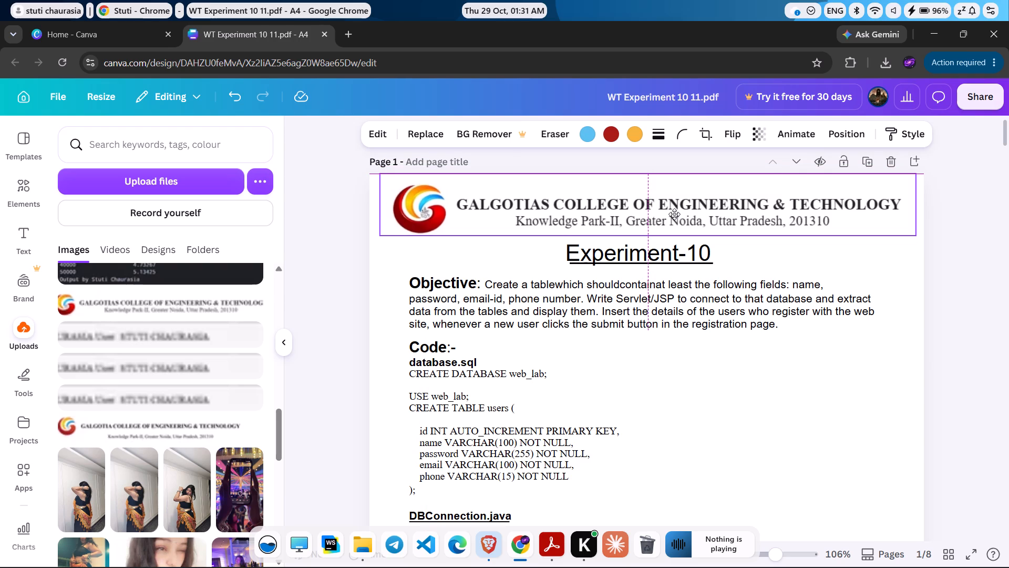
drag(674, 214, 674, 211)
click(780, 254)
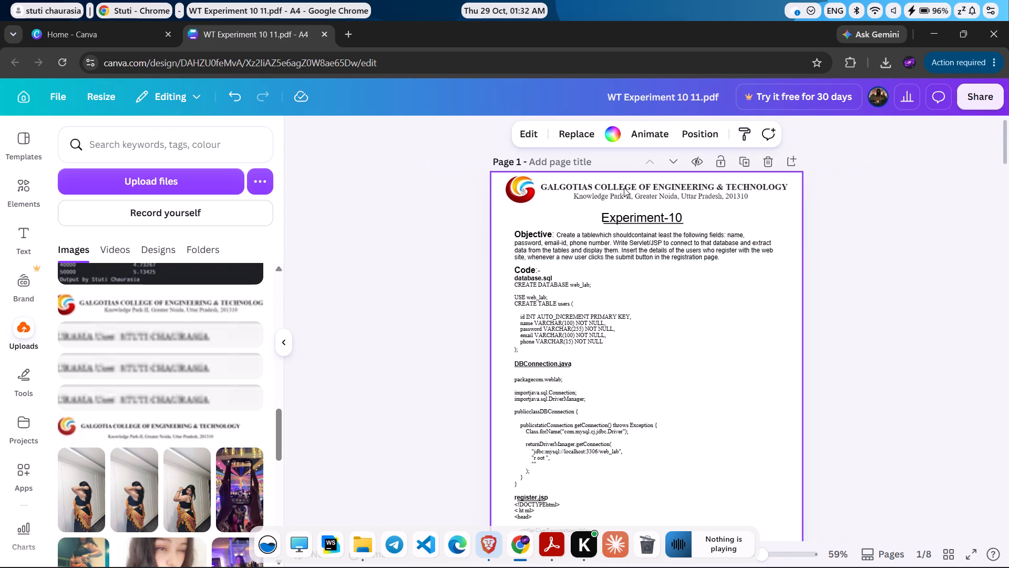
click(597, 190)
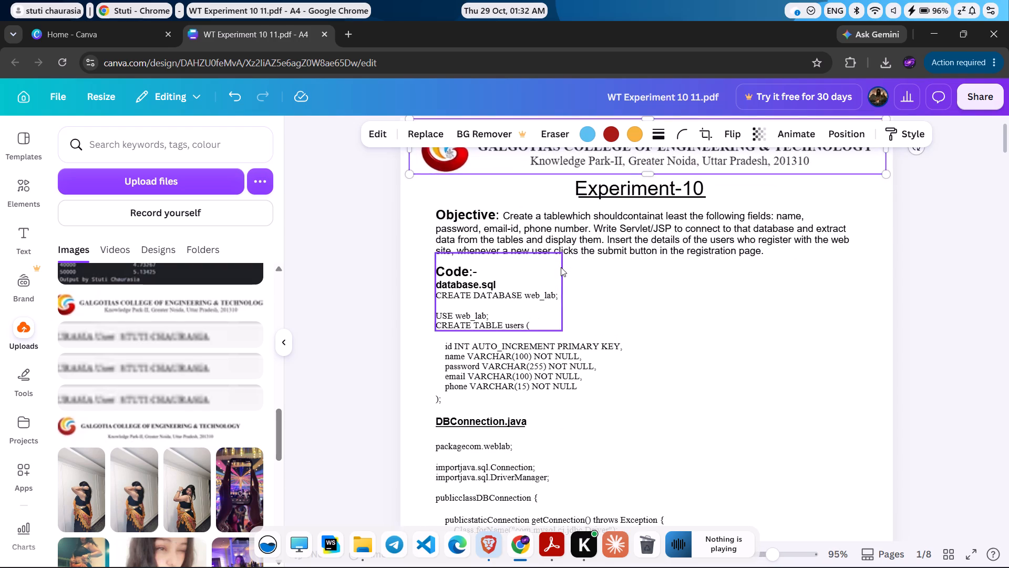
click(667, 310)
scroll(667, 310, up, 1)
drag(593, 216, 593, 210)
click(784, 361)
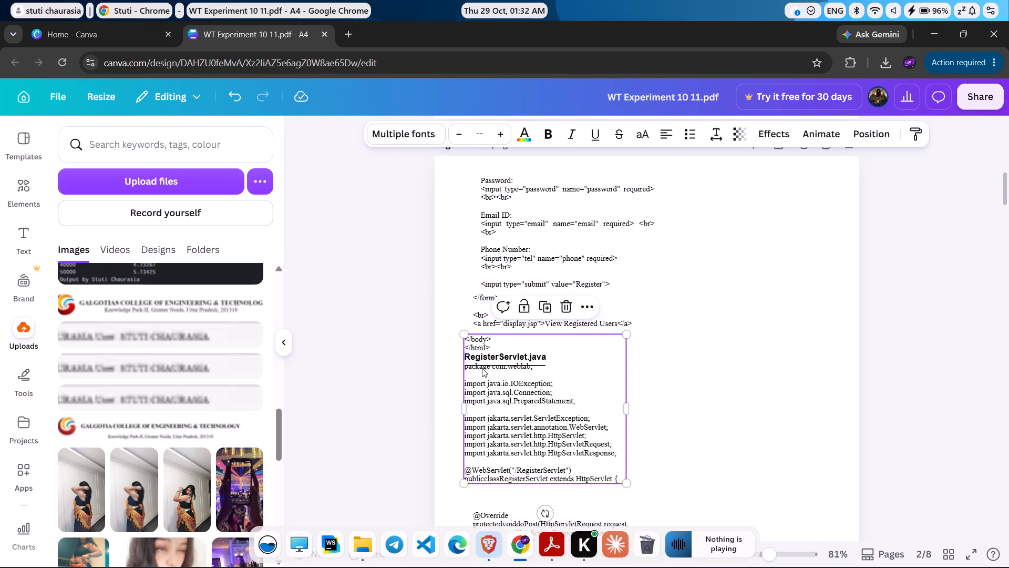
Insert a blank line between the closing html tag and the RegisterServlet.java heading on page 2.
click(492, 343)
click(492, 346)
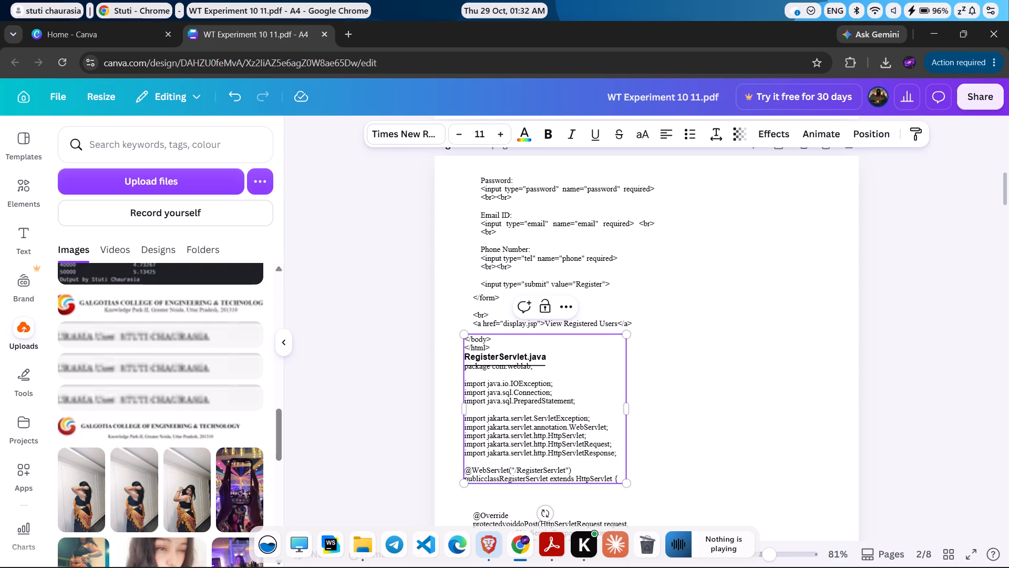
key(Return)
Move the RegisterServlet.java code block aside on page 2 and delete the short black line that lay across its heading.
drag(479, 373, 553, 376)
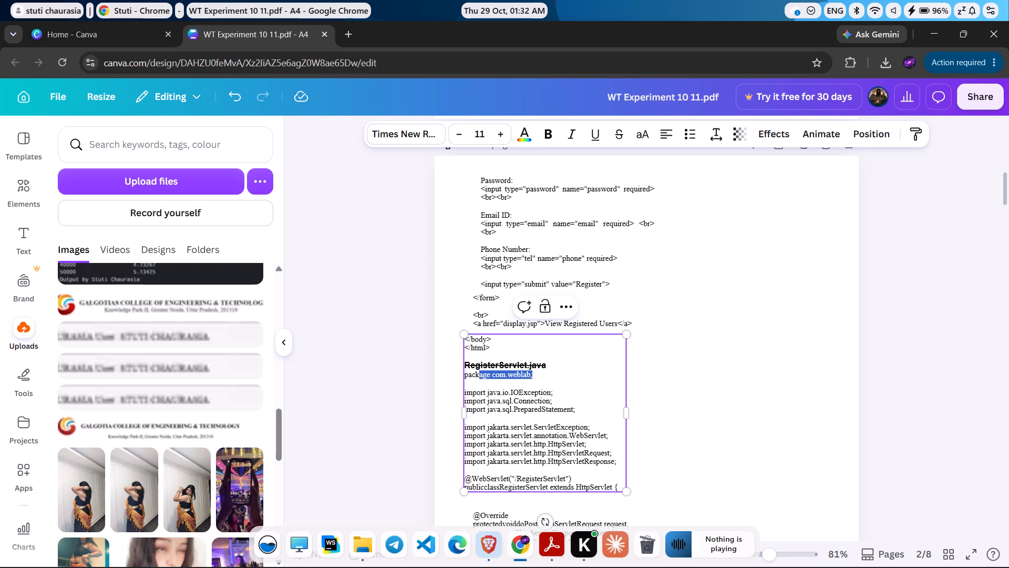
drag(553, 376, 554, 375)
click(554, 375)
drag(486, 390, 540, 396)
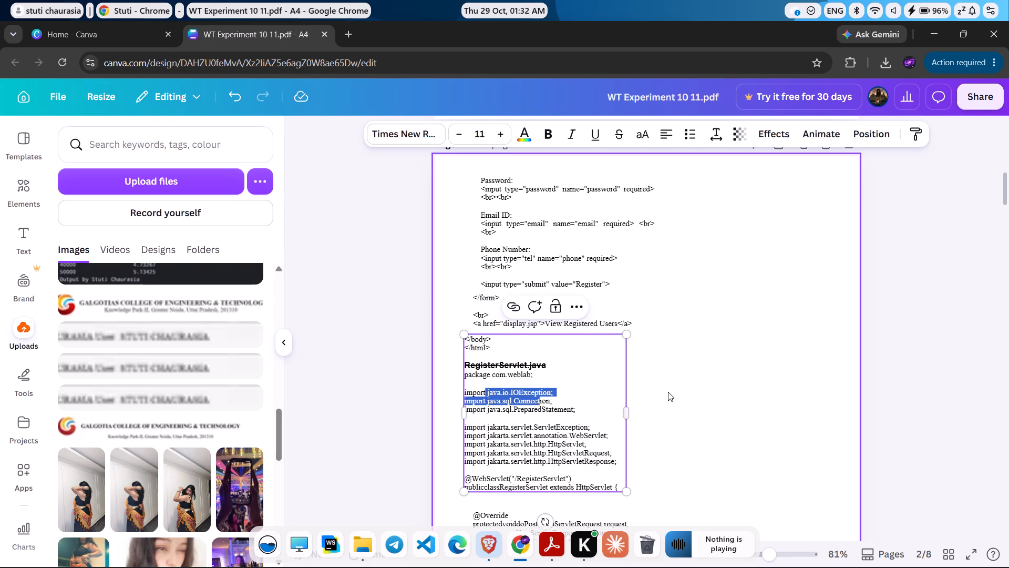
click(670, 392)
drag(578, 406, 673, 415)
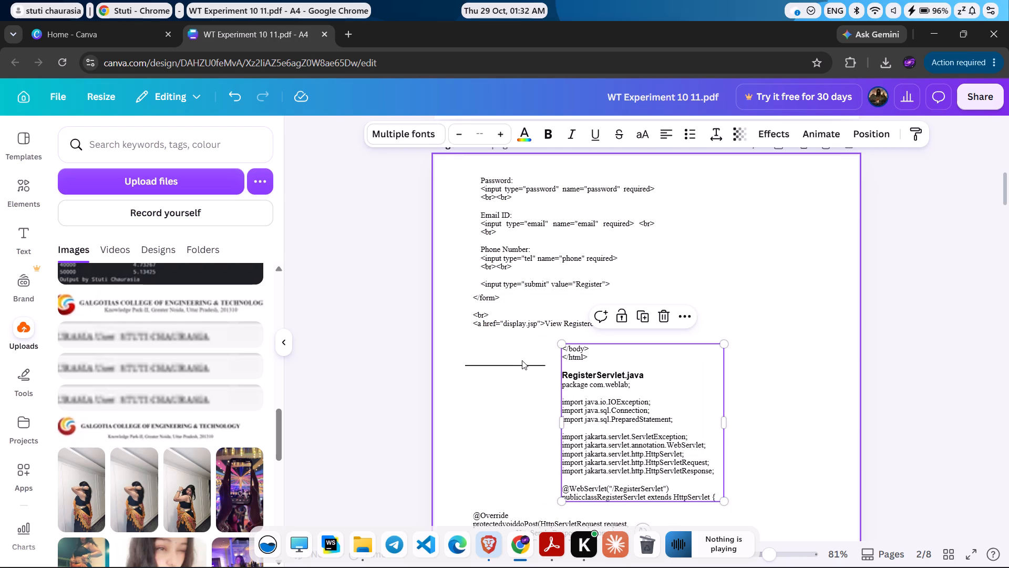
click(520, 369)
click(517, 365)
click(524, 331)
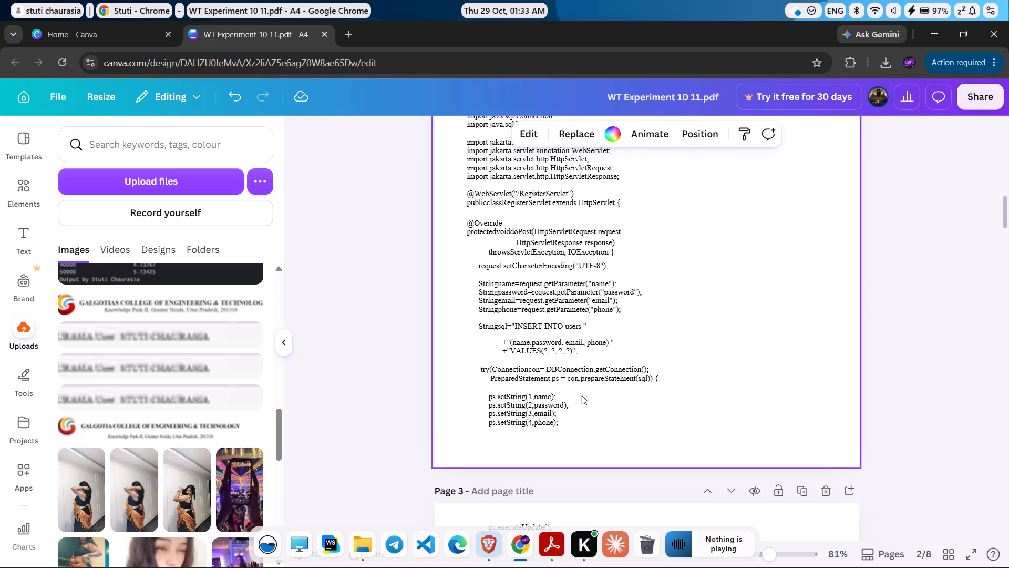
Insert a blank line between the register.jsp heading and the DOCTYPE line on page 1.
scroll(582, 395, up, 5)
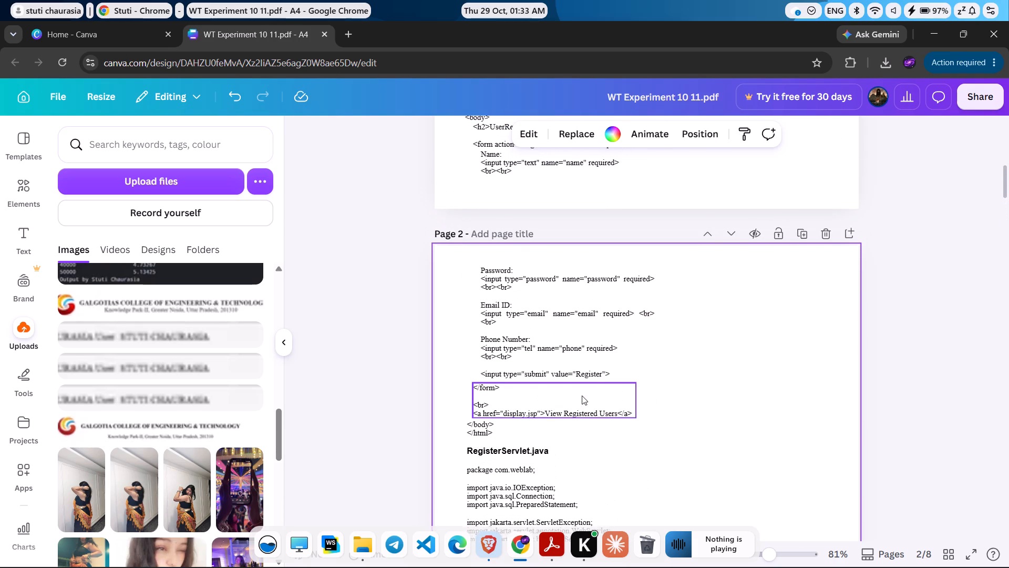
scroll(582, 395, up, 2)
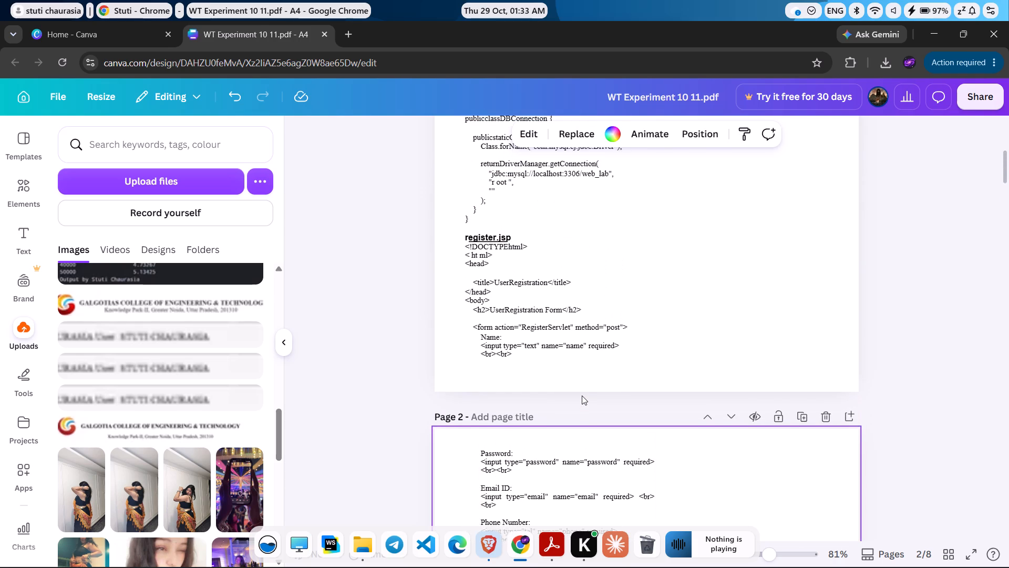
scroll(582, 395, up, 2)
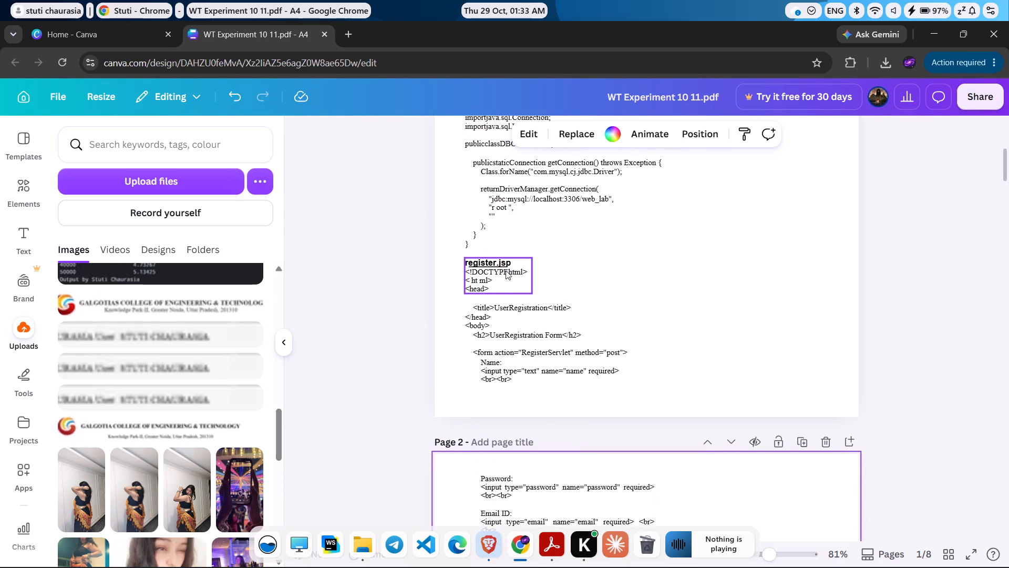
click(515, 261)
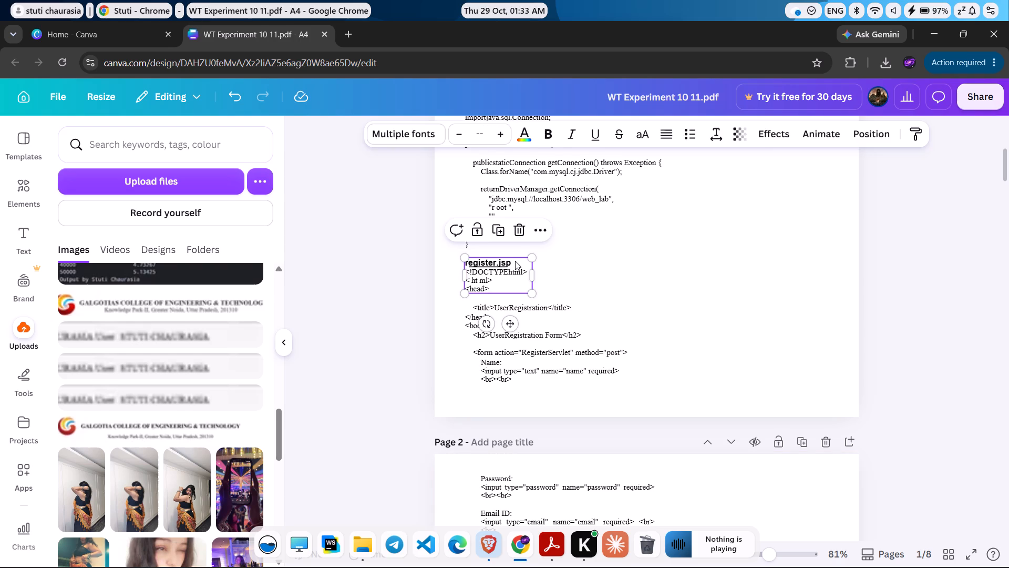
click(514, 262)
click(514, 263)
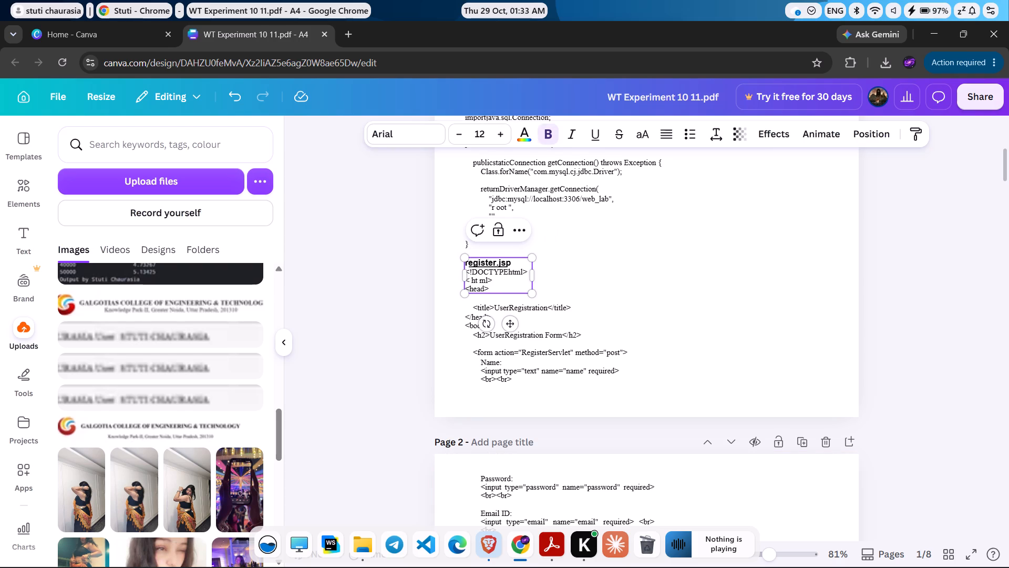
key(Return)
click(587, 293)
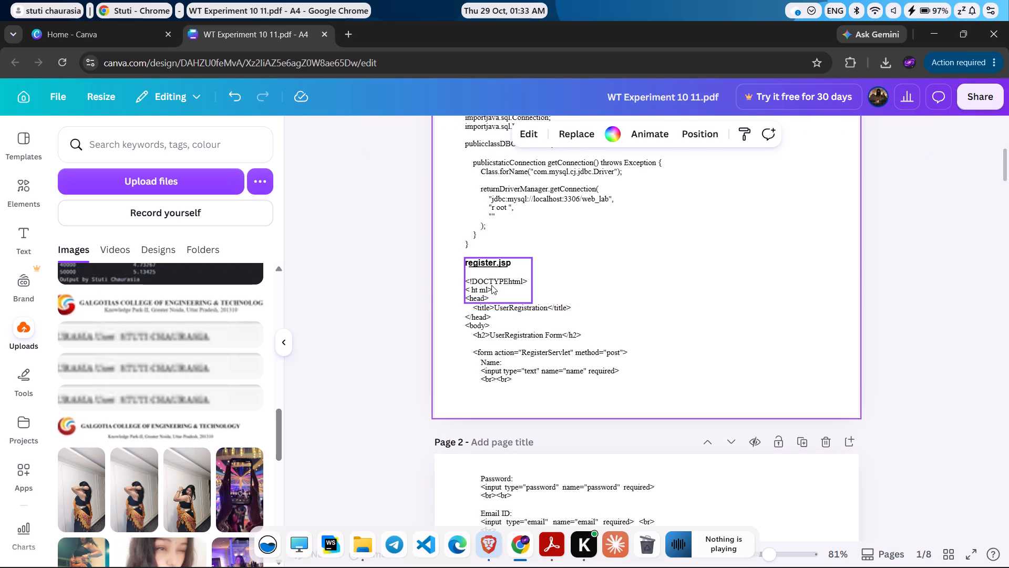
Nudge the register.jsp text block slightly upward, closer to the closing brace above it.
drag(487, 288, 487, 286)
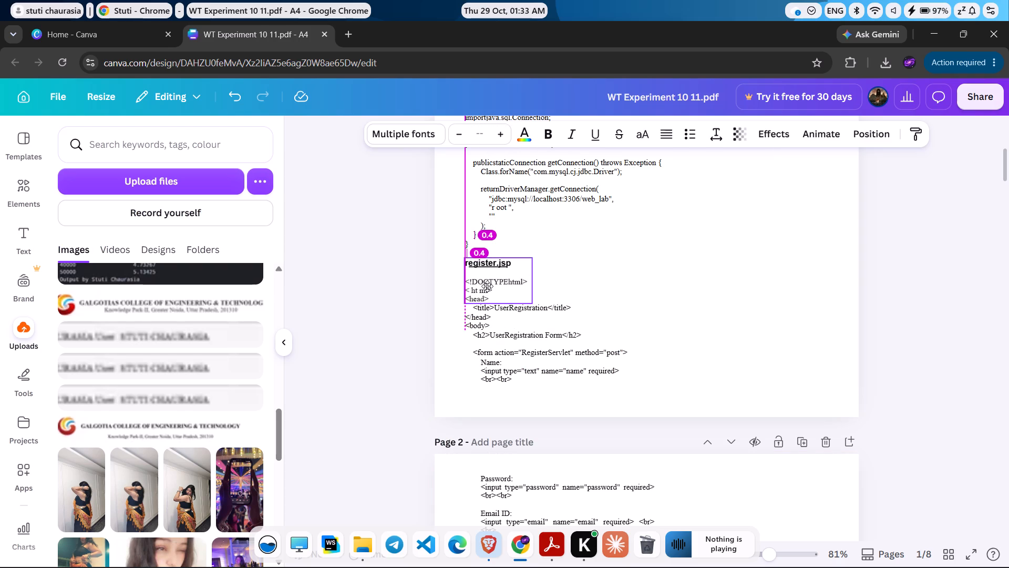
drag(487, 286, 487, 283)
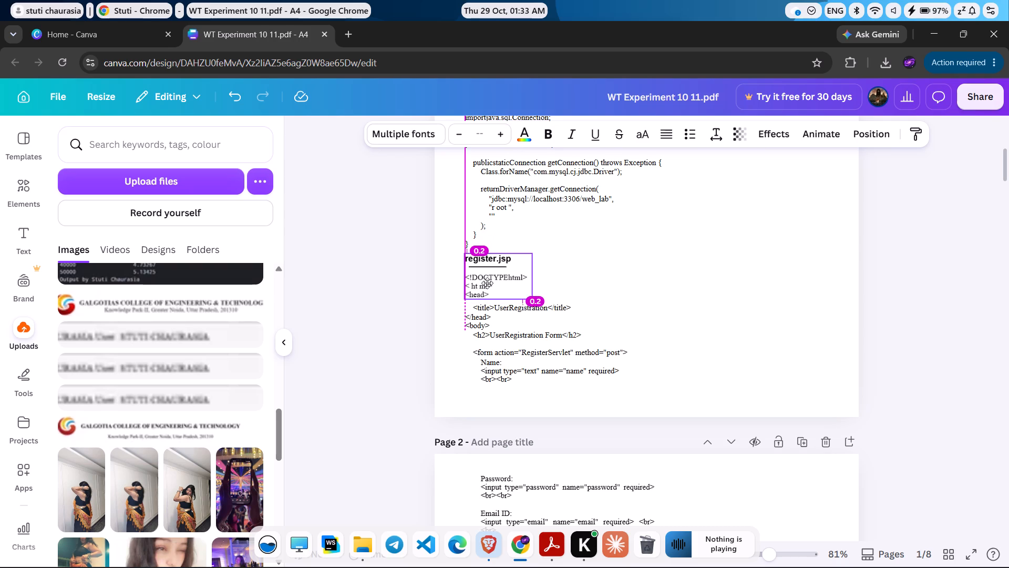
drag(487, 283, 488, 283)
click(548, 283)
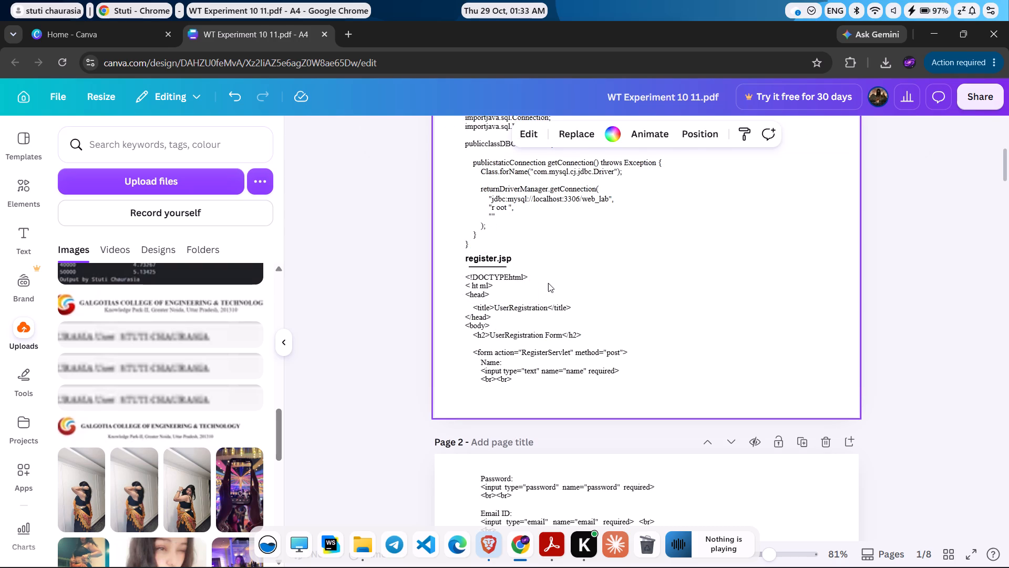
Move the register.jsp text block aside on page 1 and delete the short black line that lay under its heading.
click(489, 268)
click(489, 268)
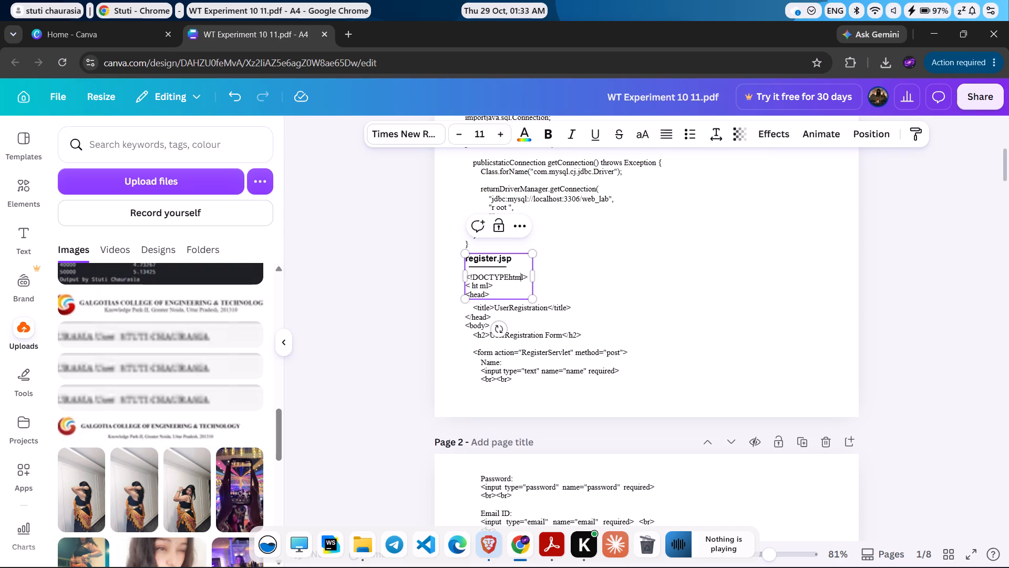
drag(489, 268, 537, 272)
click(596, 294)
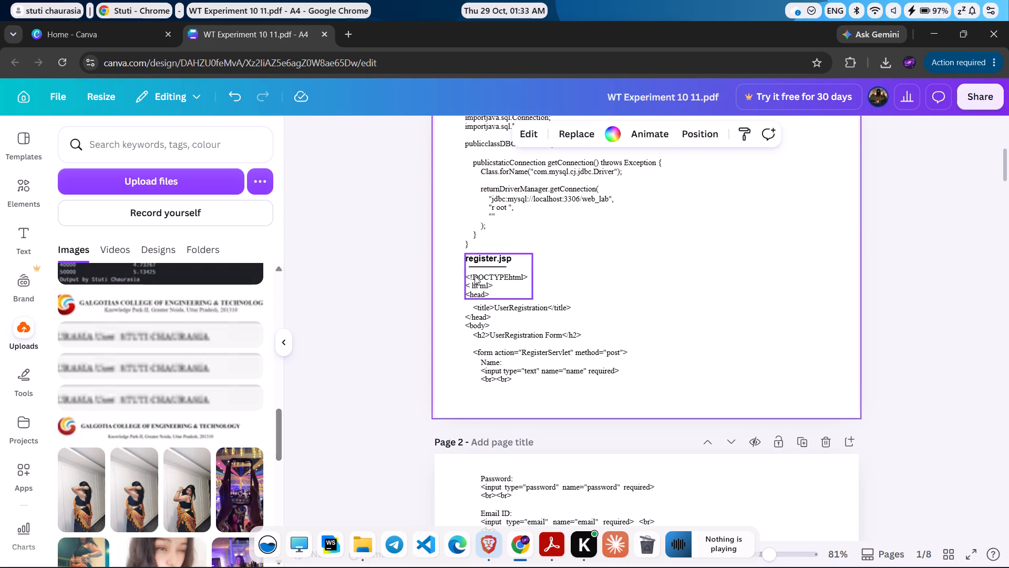
drag(478, 280, 548, 278)
click(493, 267)
click(506, 242)
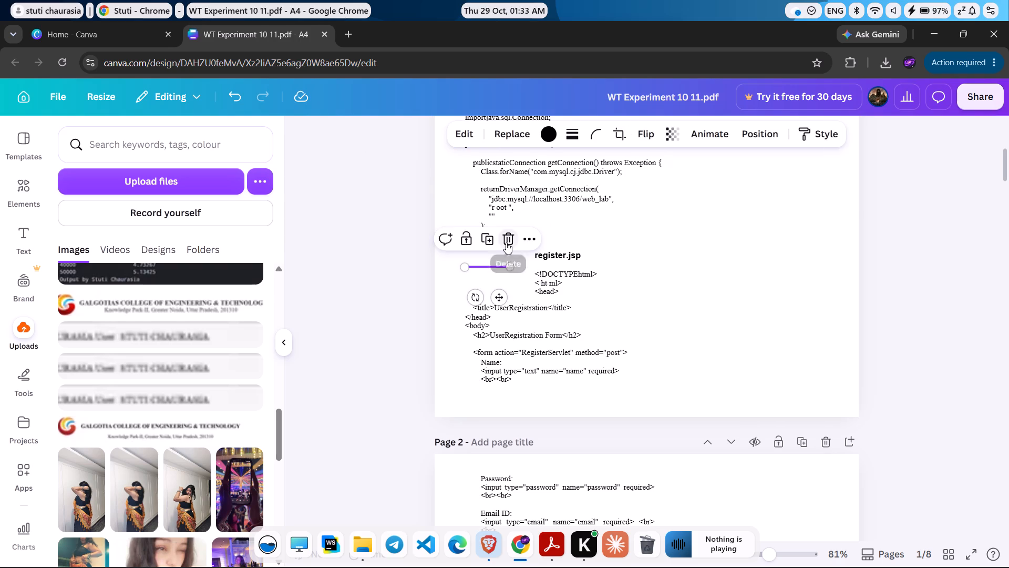
Move the register.jsp block back near the text margin, between the closing brace and the title tag line.
drag(569, 277, 500, 283)
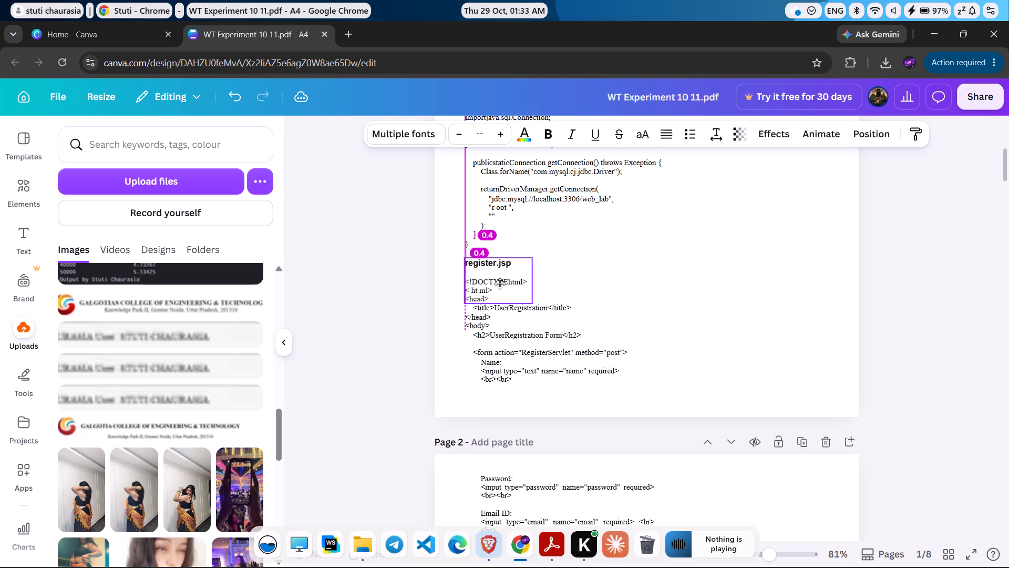
drag(500, 283, 502, 283)
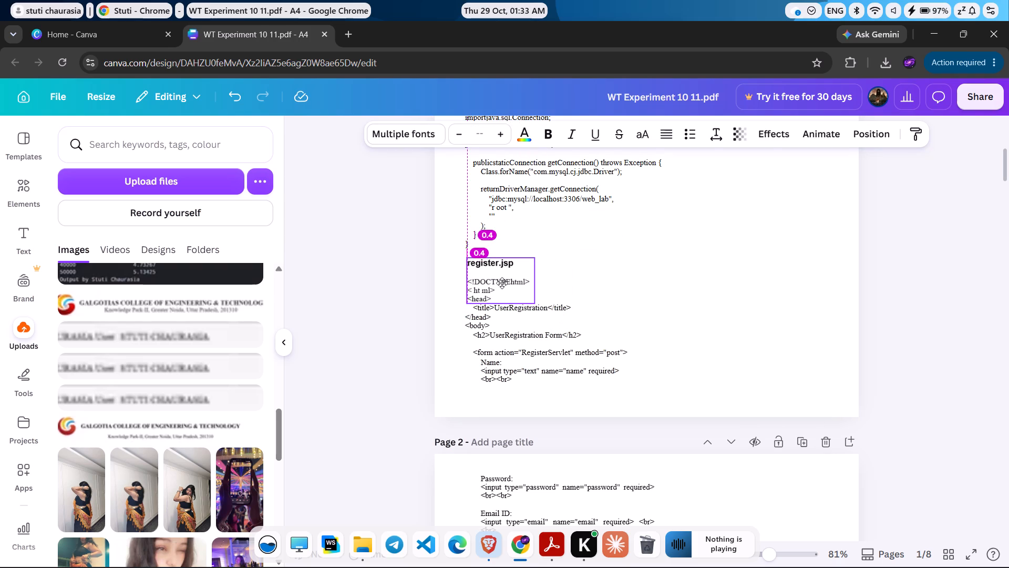
drag(502, 283, 502, 281)
click(568, 288)
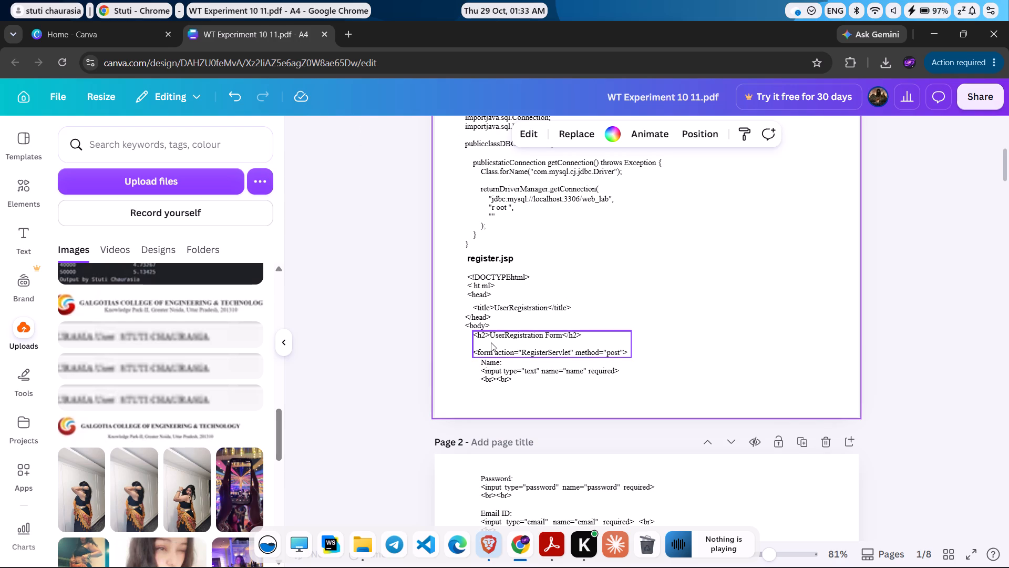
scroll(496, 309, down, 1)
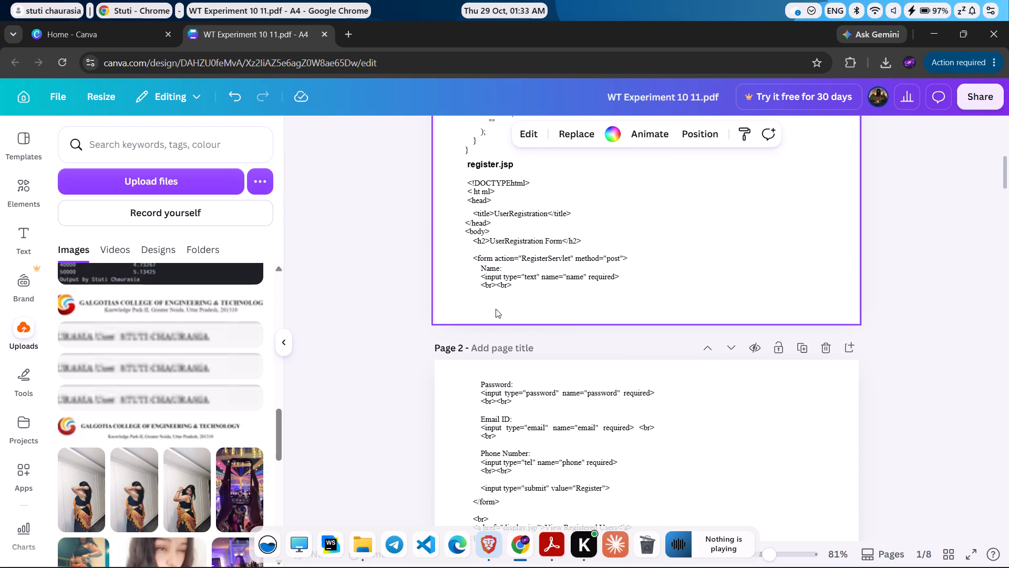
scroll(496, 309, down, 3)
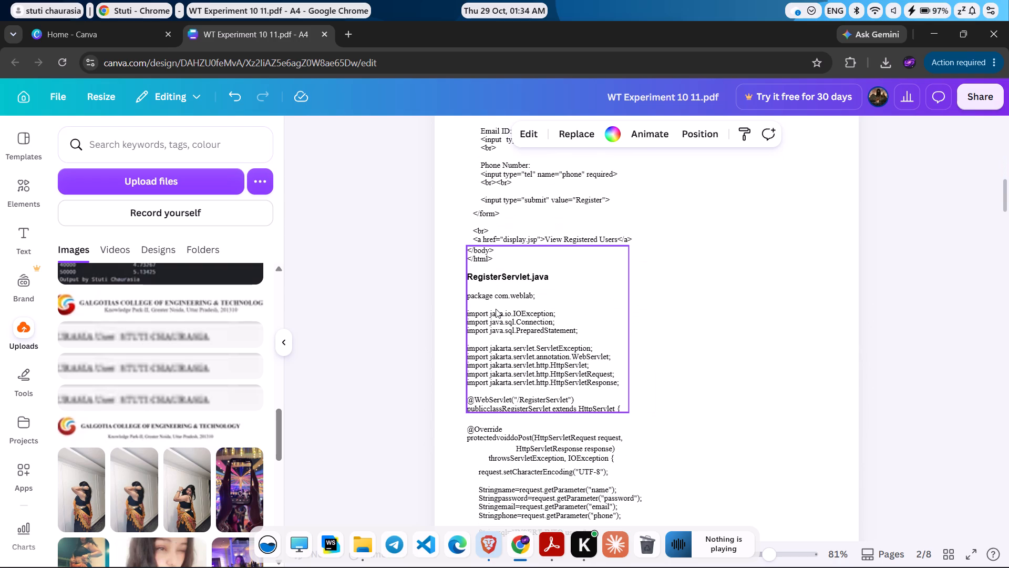
Remove the italic style from all the text on page 3, including the display.jsp heading.
scroll(496, 309, down, 3)
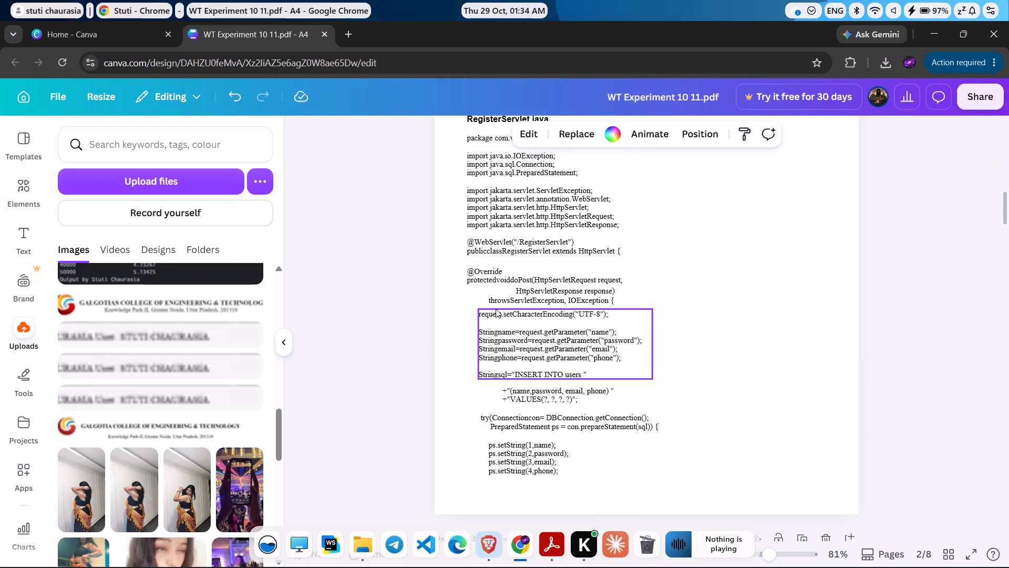
scroll(496, 309, down, 5)
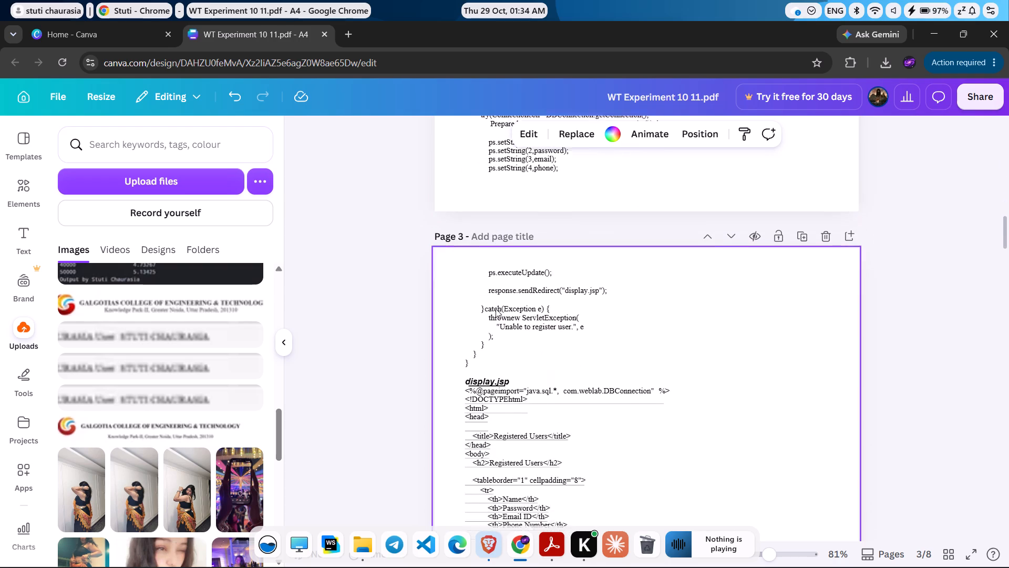
scroll(496, 309, down, 3)
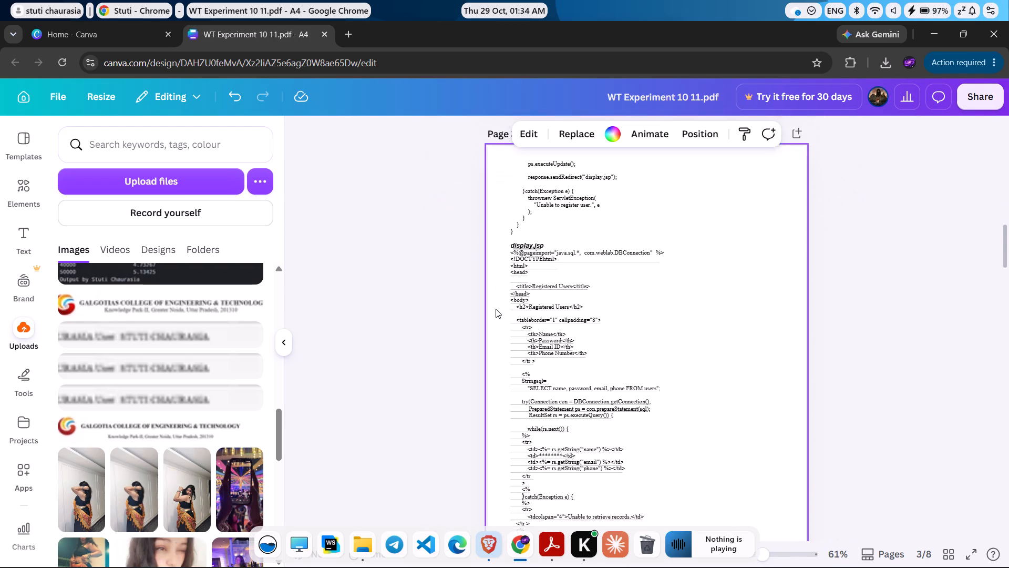
scroll(496, 309, down, 1)
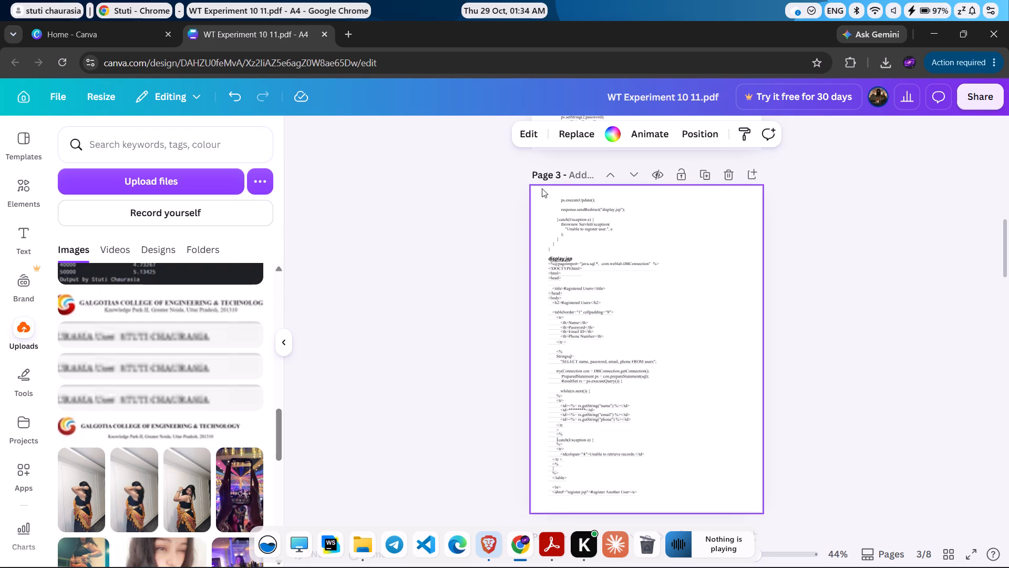
drag(545, 195, 754, 505)
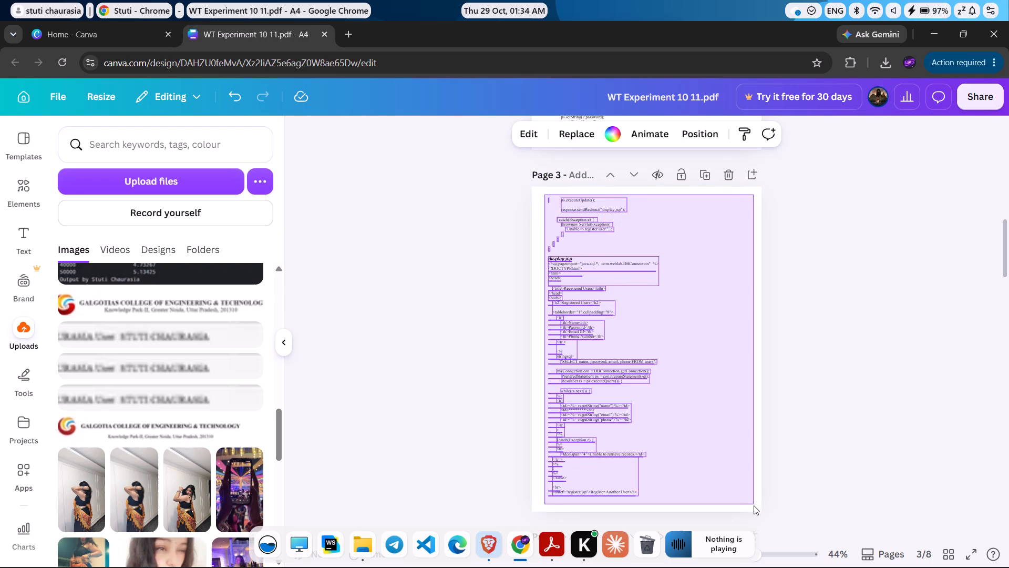
click(616, 136)
click(616, 136)
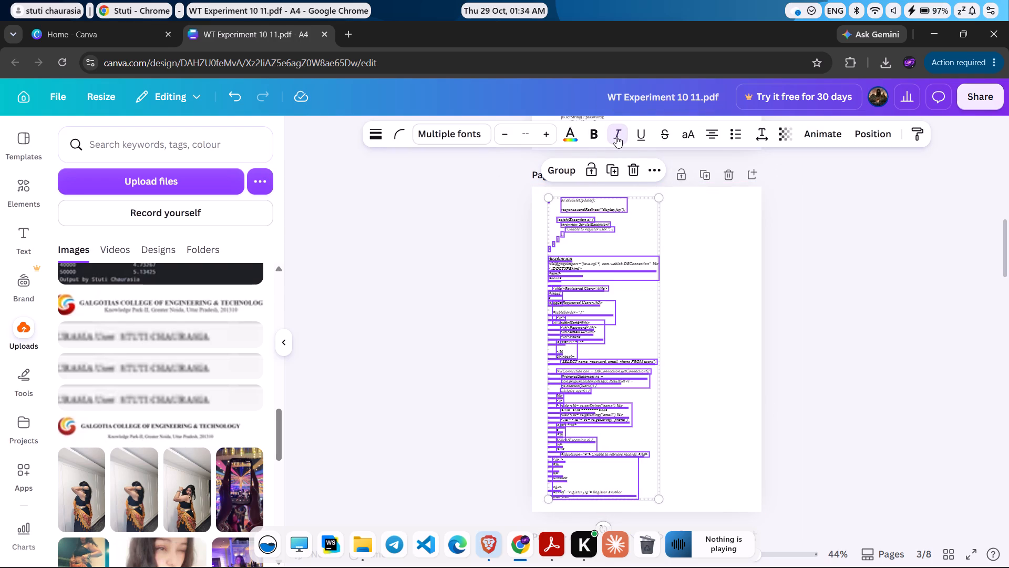
click(689, 323)
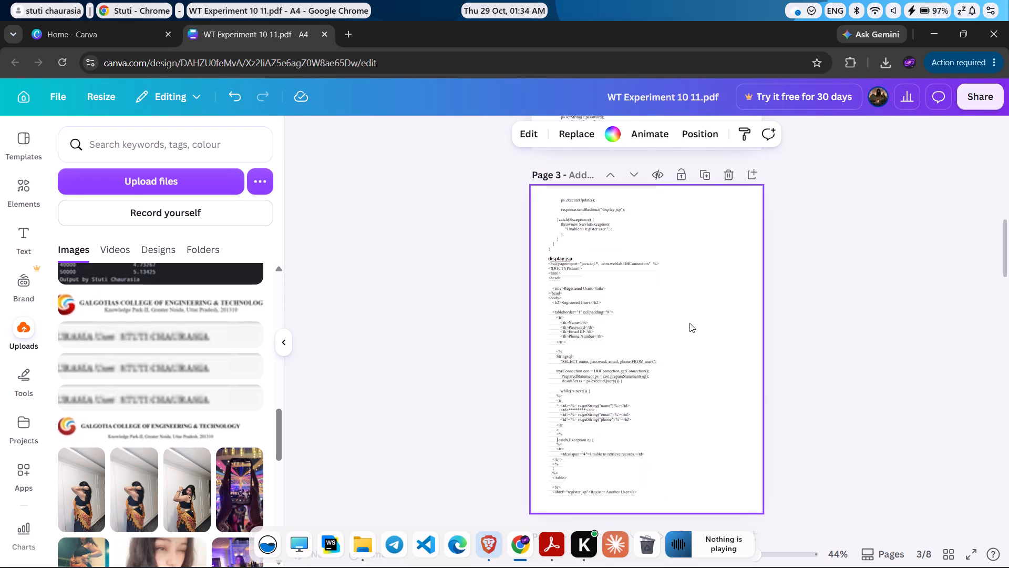
Move the display.jsp text block aside on page 3 and delete the short black line that lay under its heading.
scroll(602, 311, up, 1)
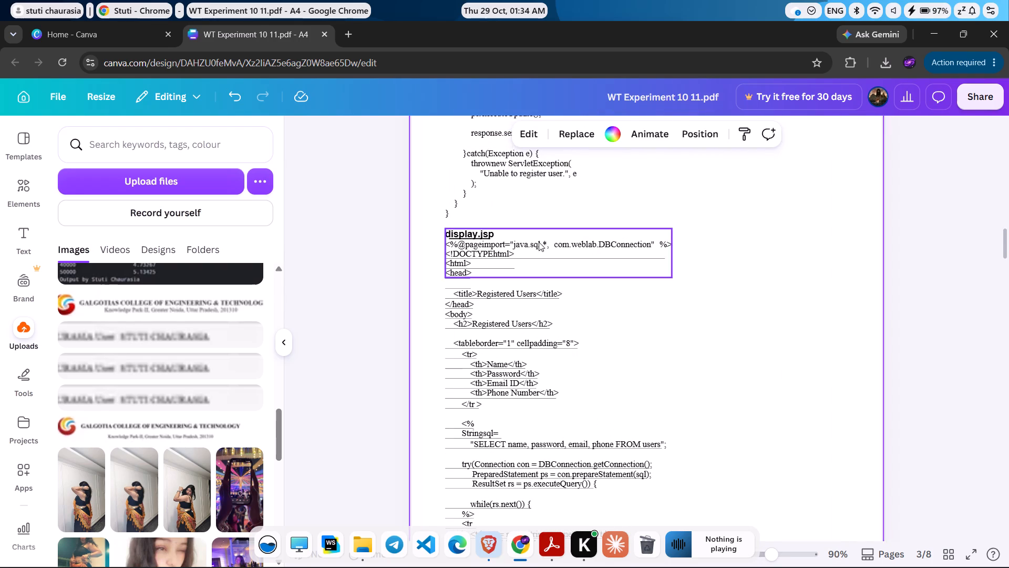
drag(537, 253, 623, 254)
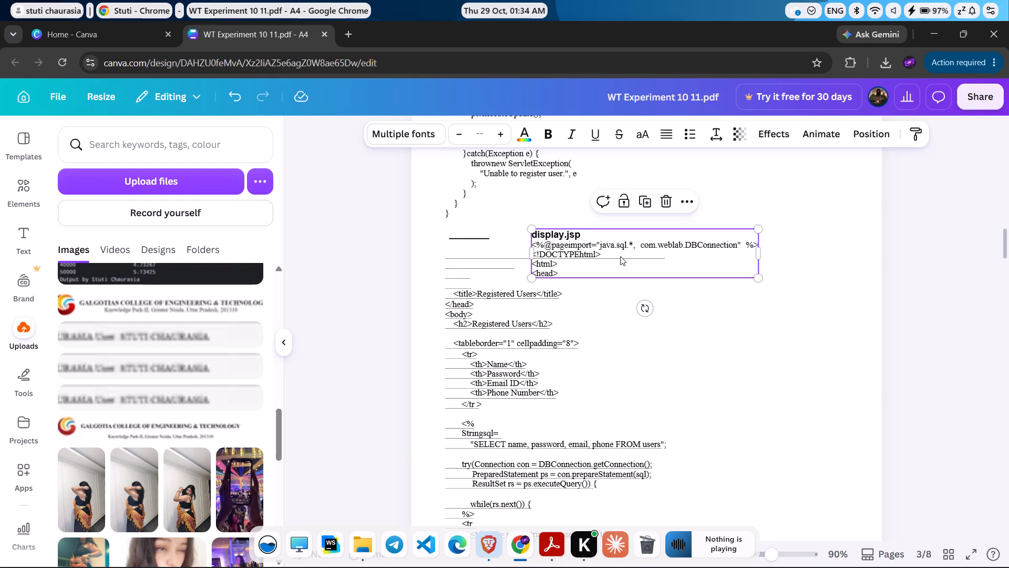
click(468, 239)
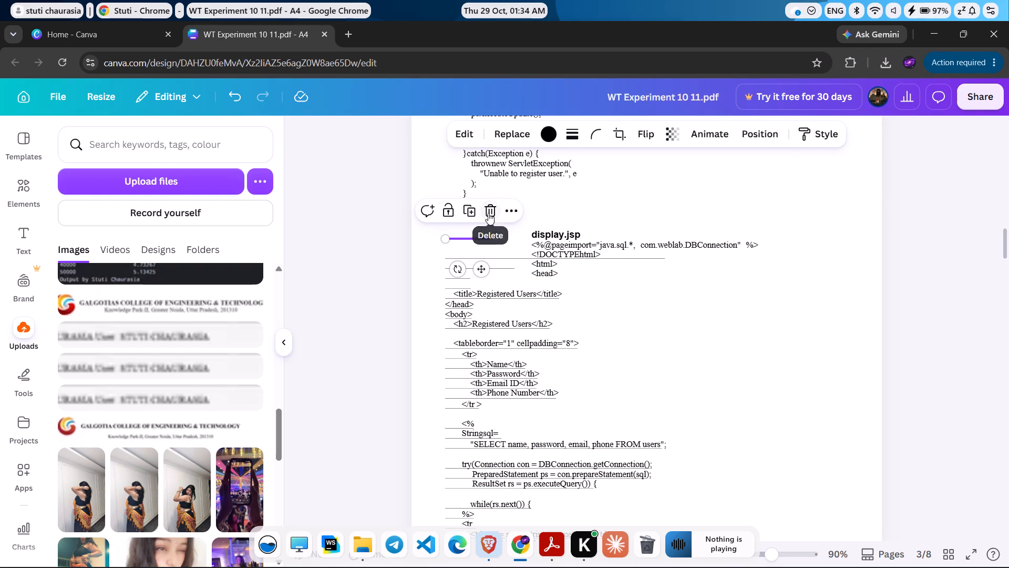
click(490, 209)
Delete the four thin lines left where the display.jsp code stood, plus the one under the Registered Users title tag line.
click(468, 260)
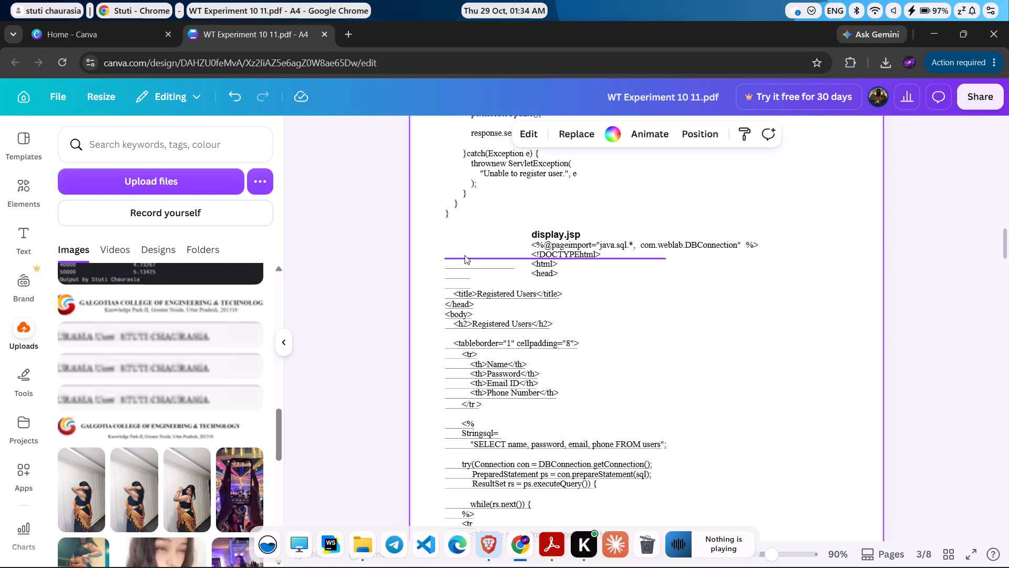
click(465, 255)
scroll(465, 256, right, 2)
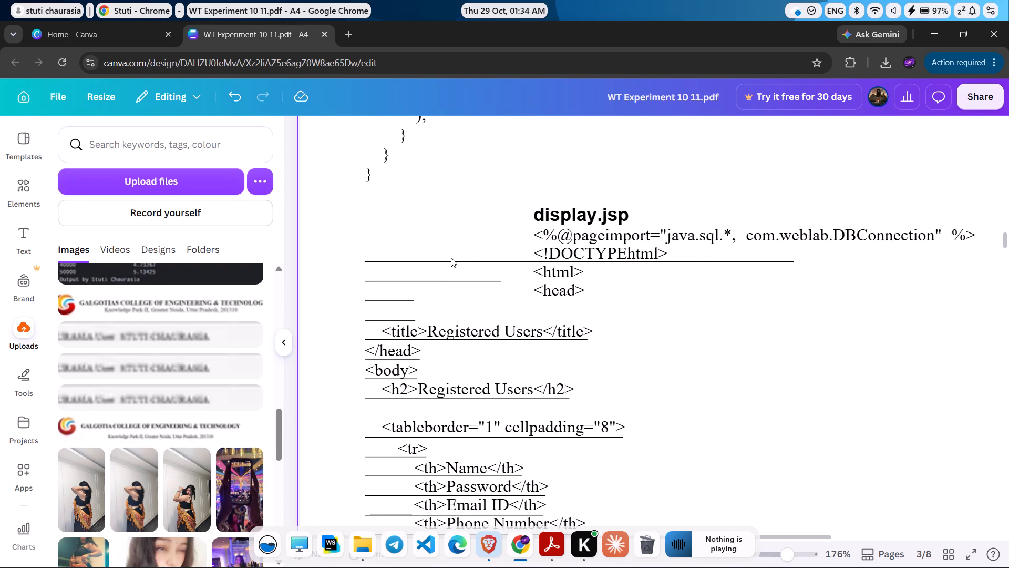
click(452, 260)
click(452, 260)
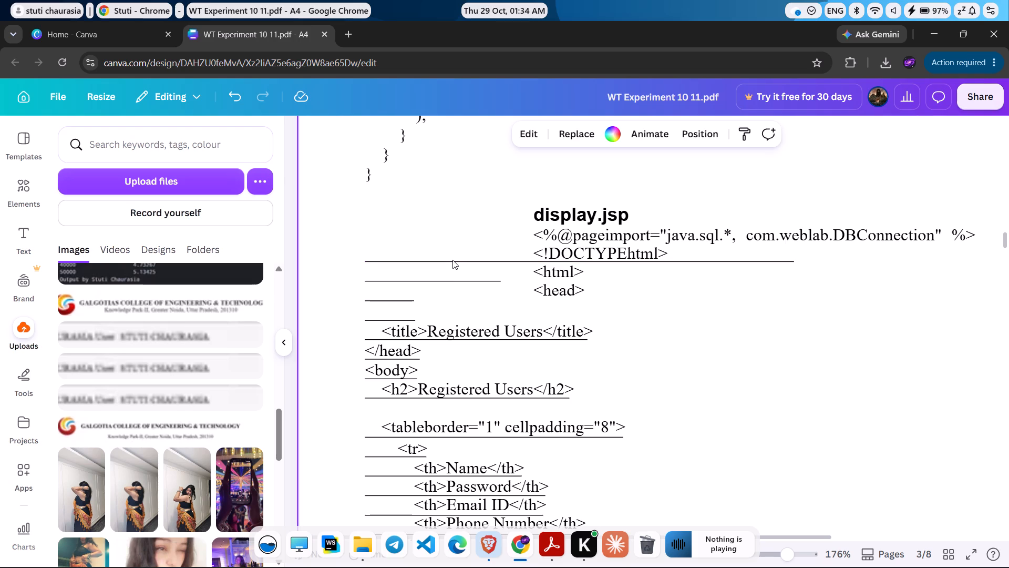
click(452, 260)
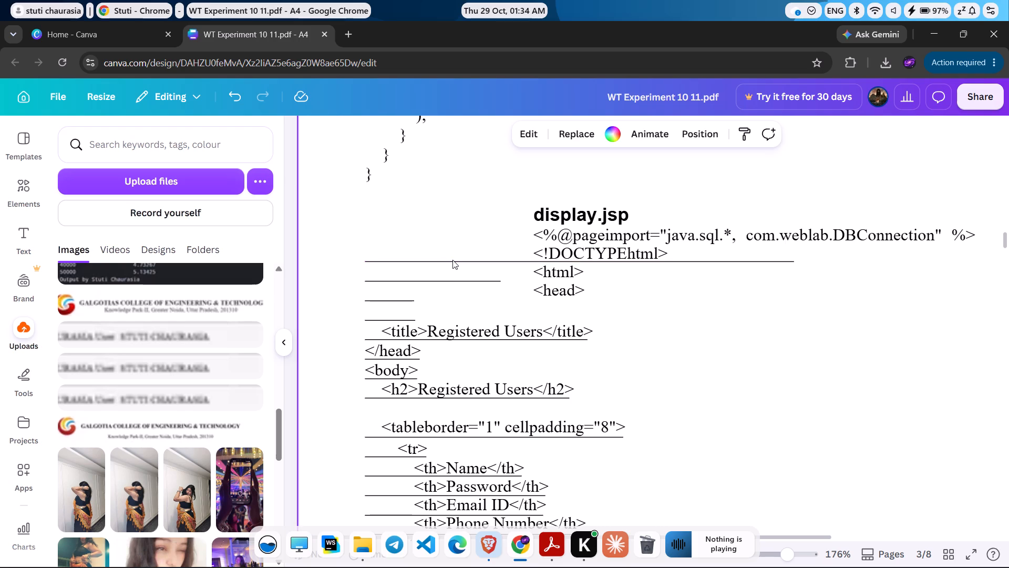
click(452, 261)
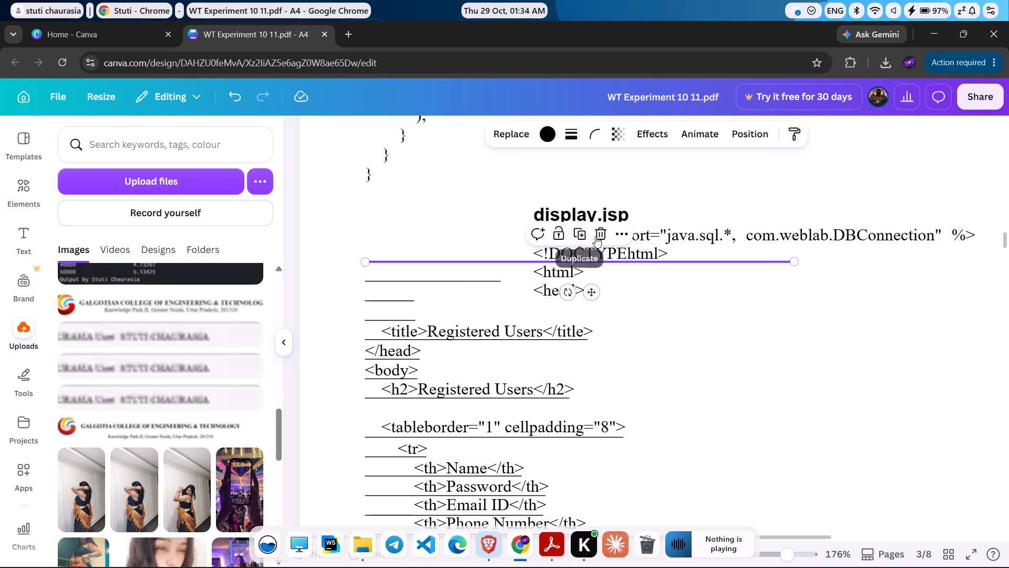
click(598, 235)
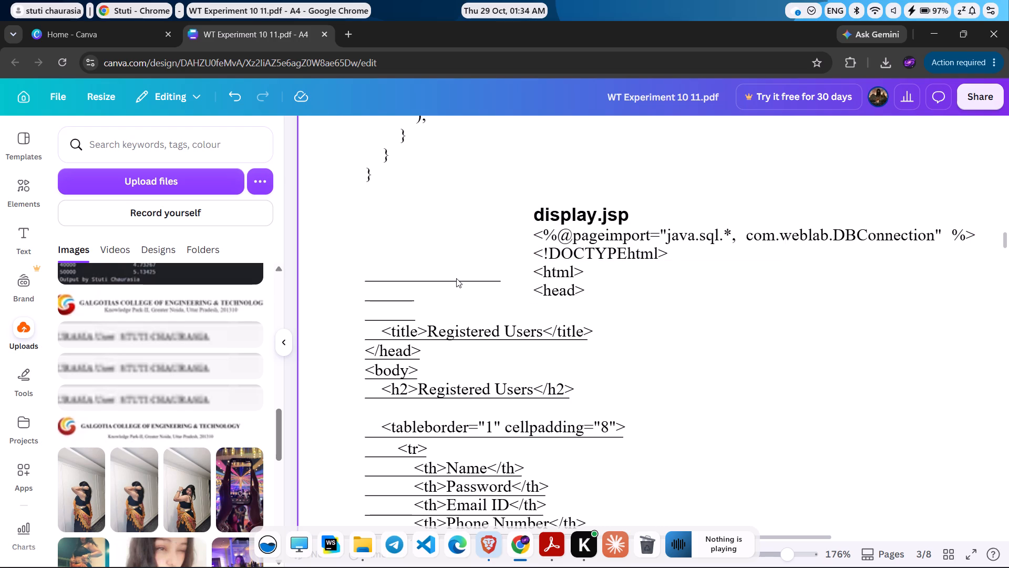
click(457, 281)
click(456, 260)
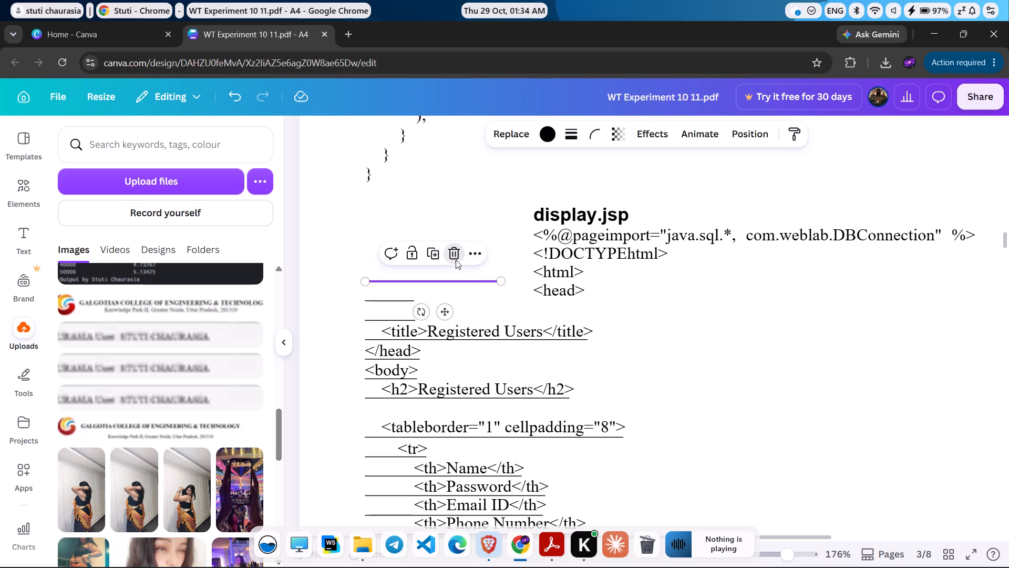
click(378, 300)
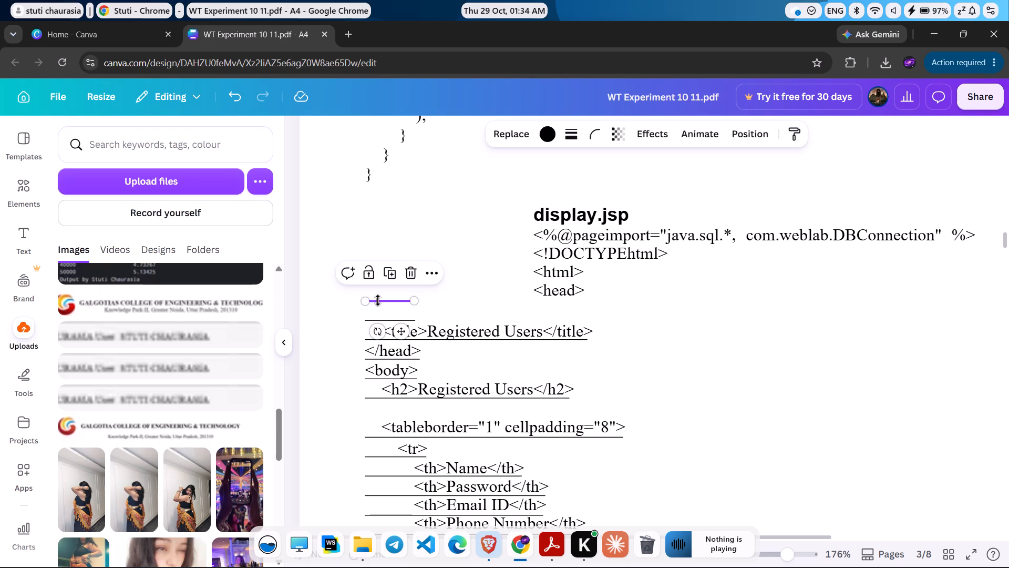
click(408, 266)
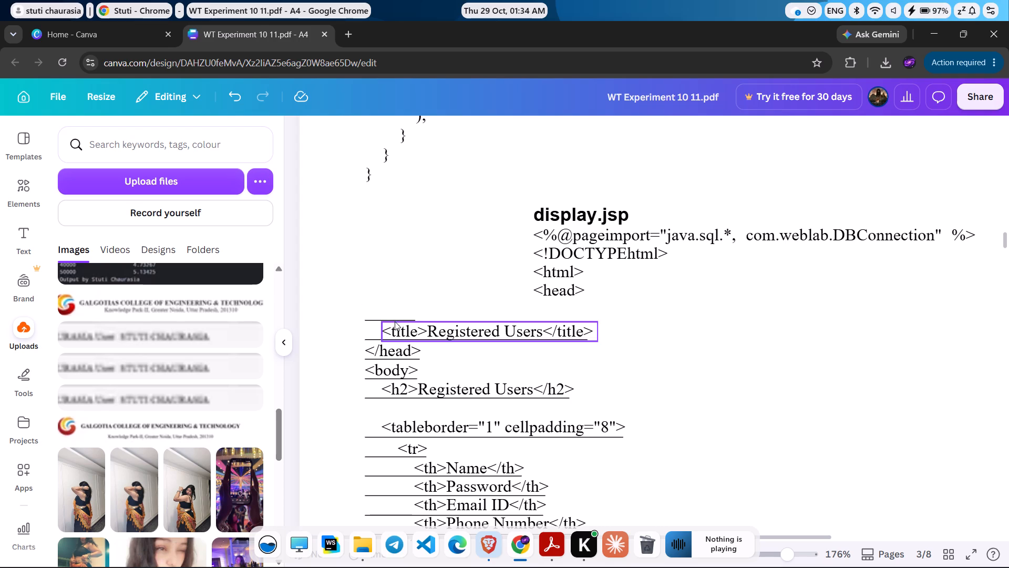
click(372, 320)
click(409, 295)
click(367, 340)
click(365, 340)
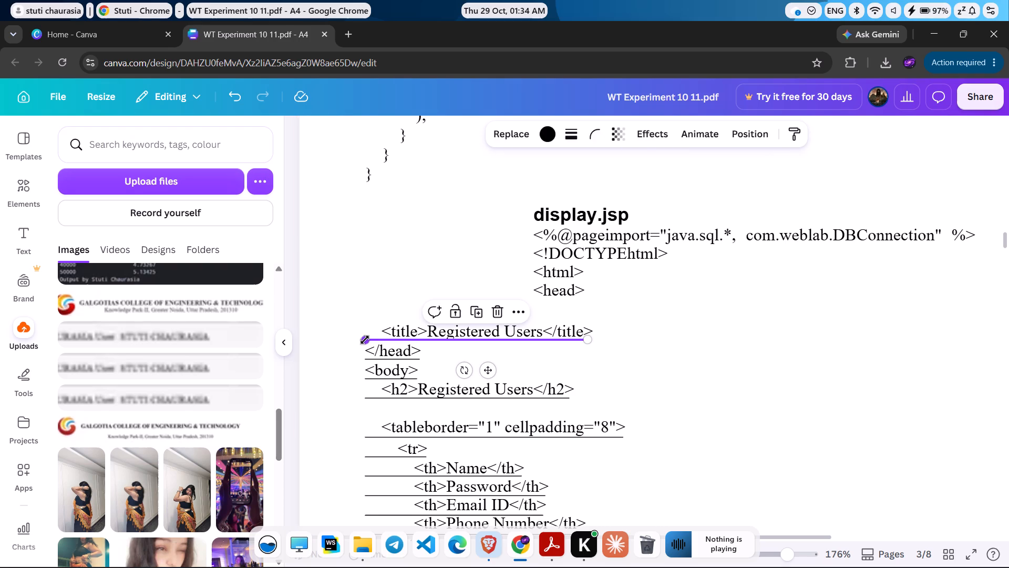
click(496, 314)
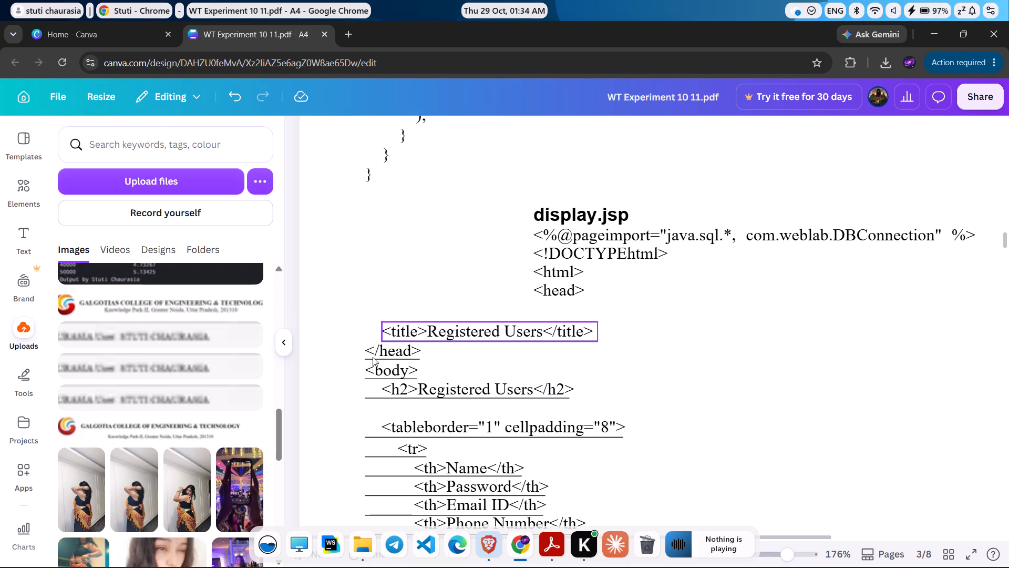
Move the </head> and <body> text block aside and delete the line that lay under </head>.
drag(399, 357, 459, 351)
click(370, 359)
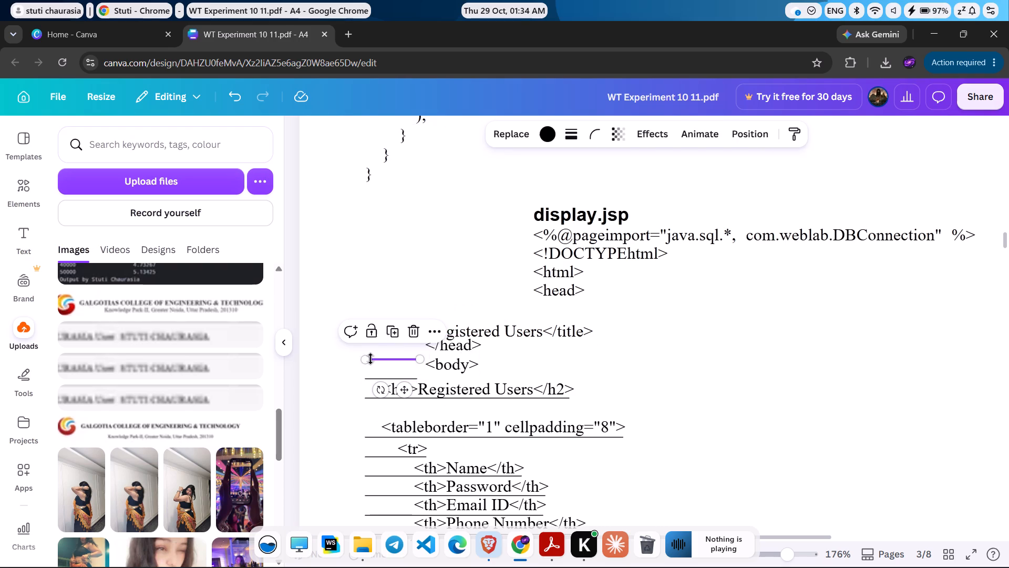
click(415, 334)
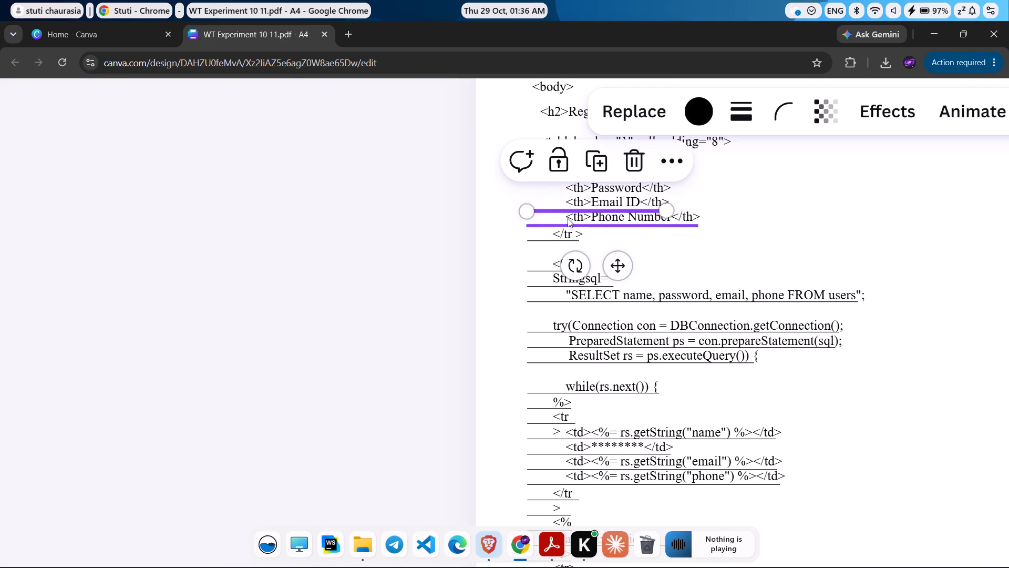
Delete the lines under the Email ID, Phone Number and first </tr > code lines on page 3.
click(633, 163)
scroll(686, 311, left, 2)
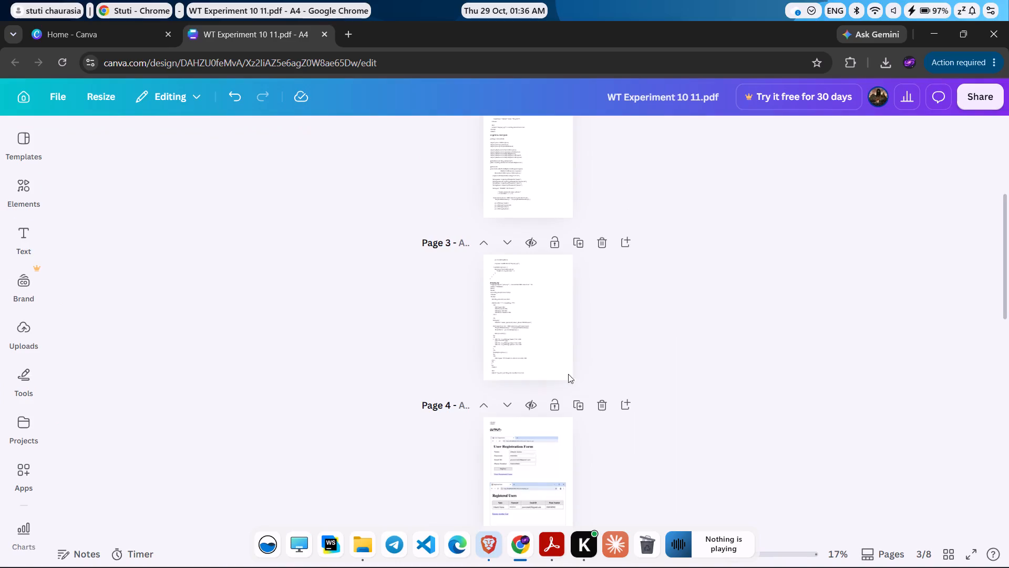
scroll(564, 373, up, 3)
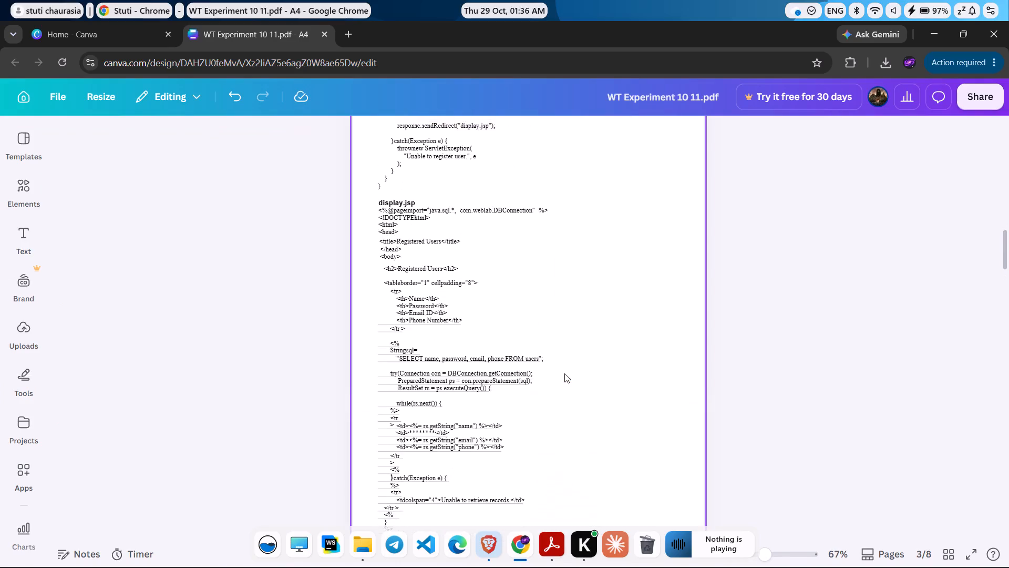
scroll(564, 373, right, 6)
scroll(323, 324, right, 1)
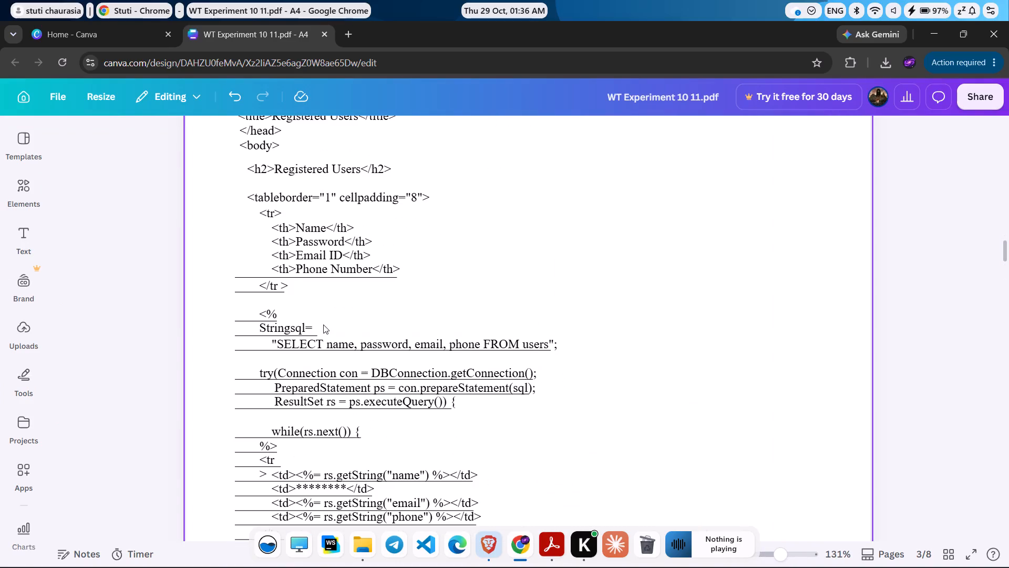
scroll(323, 324, right, 5)
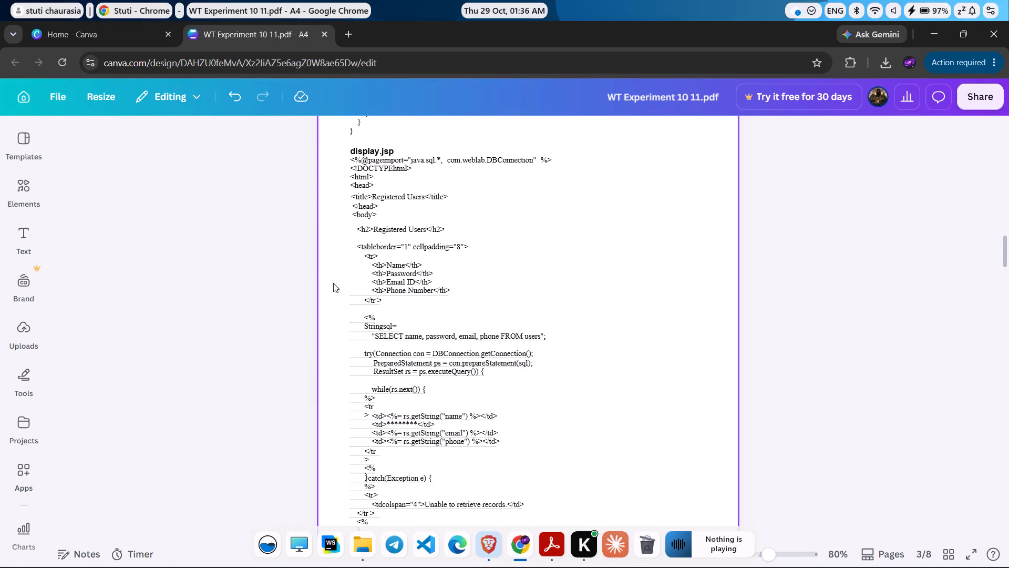
click(252, 267)
scroll(373, 322, down, 1)
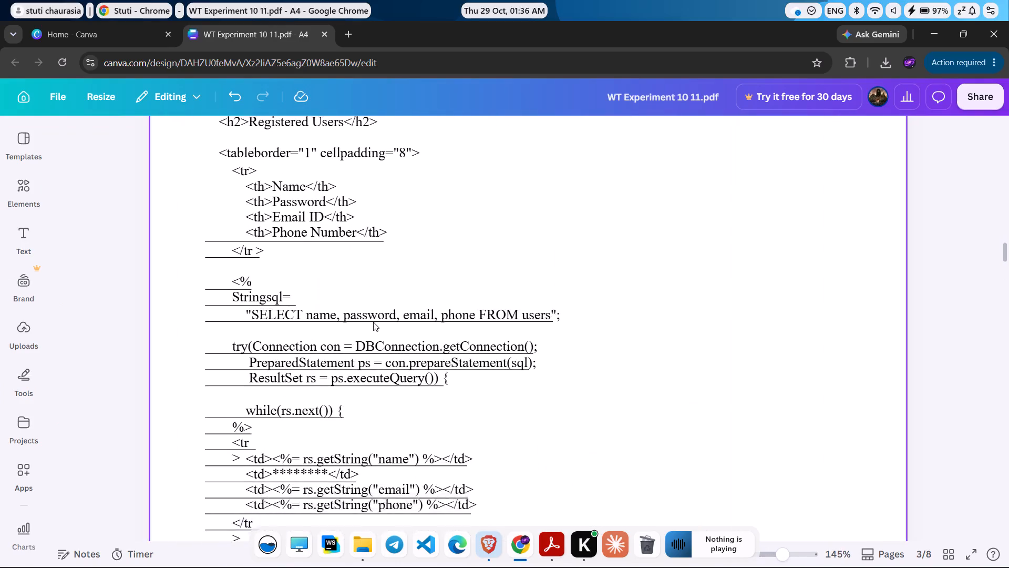
scroll(373, 322, down, 1)
click(213, 209)
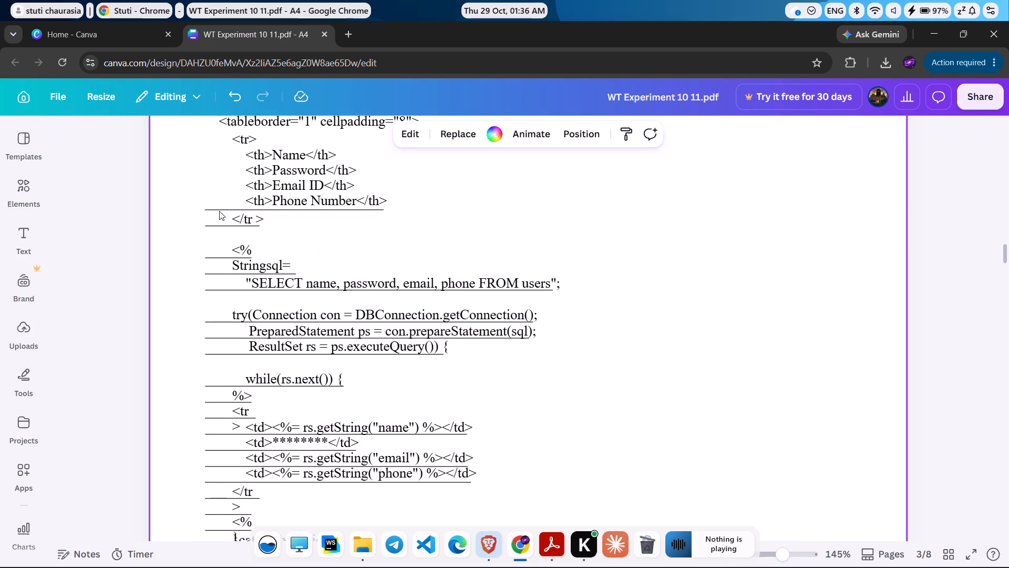
click(219, 209)
click(315, 182)
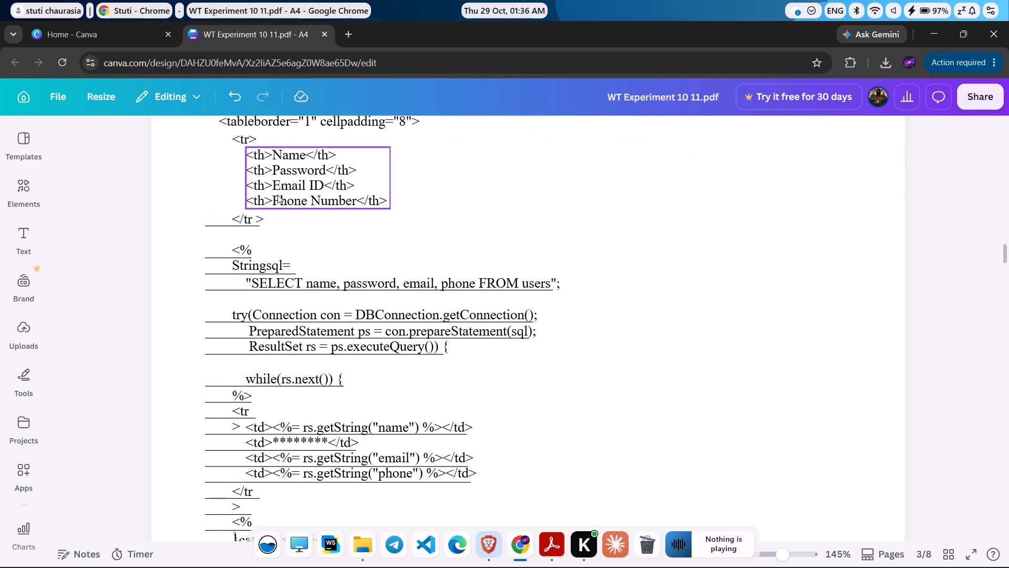
click(217, 225)
click(250, 200)
Delete the lines under the <%, Stringsql= and "SELECT name, password, email, phone FROM users" code lines.
click(212, 257)
click(252, 230)
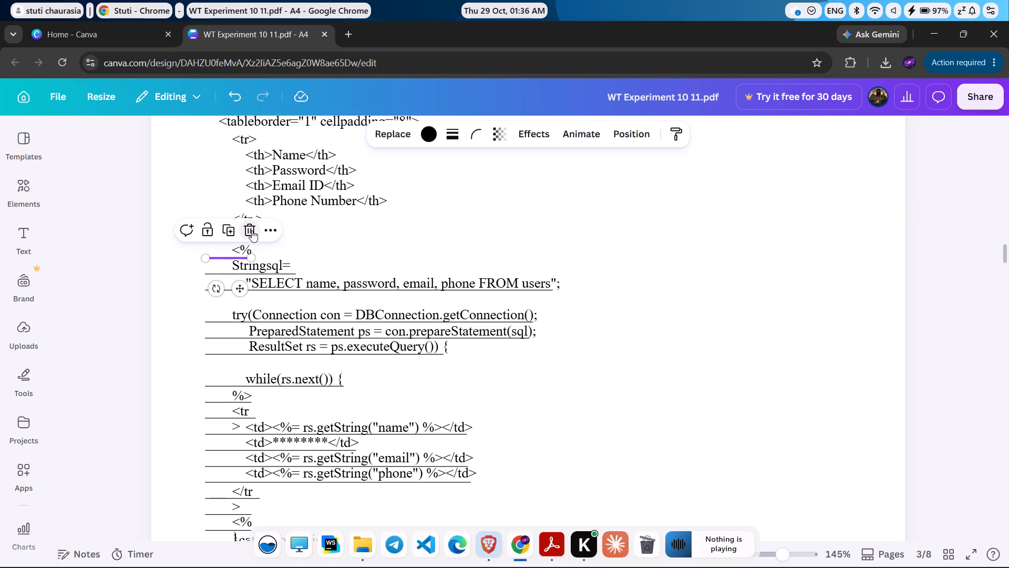
click(209, 274)
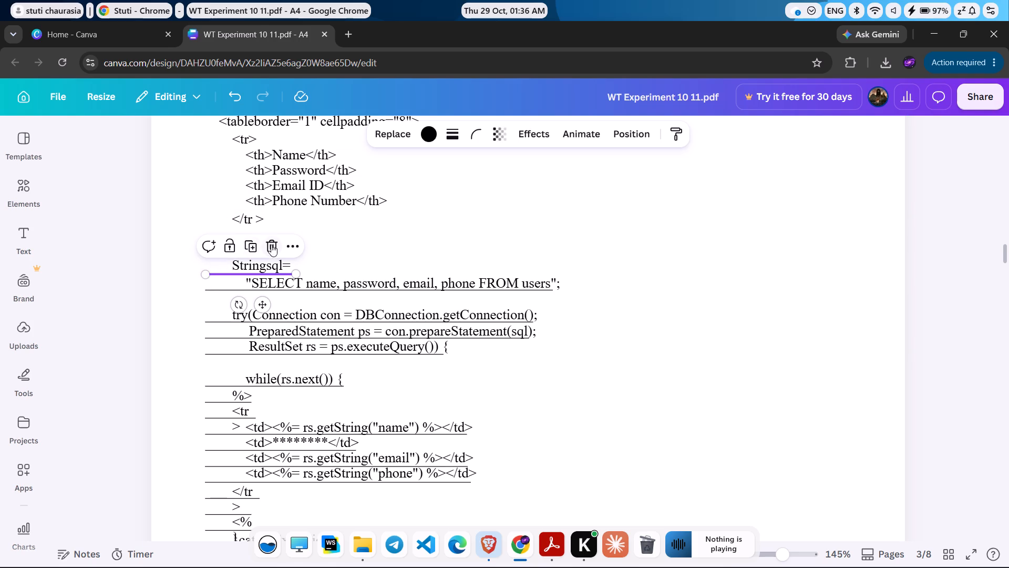
click(275, 245)
click(226, 290)
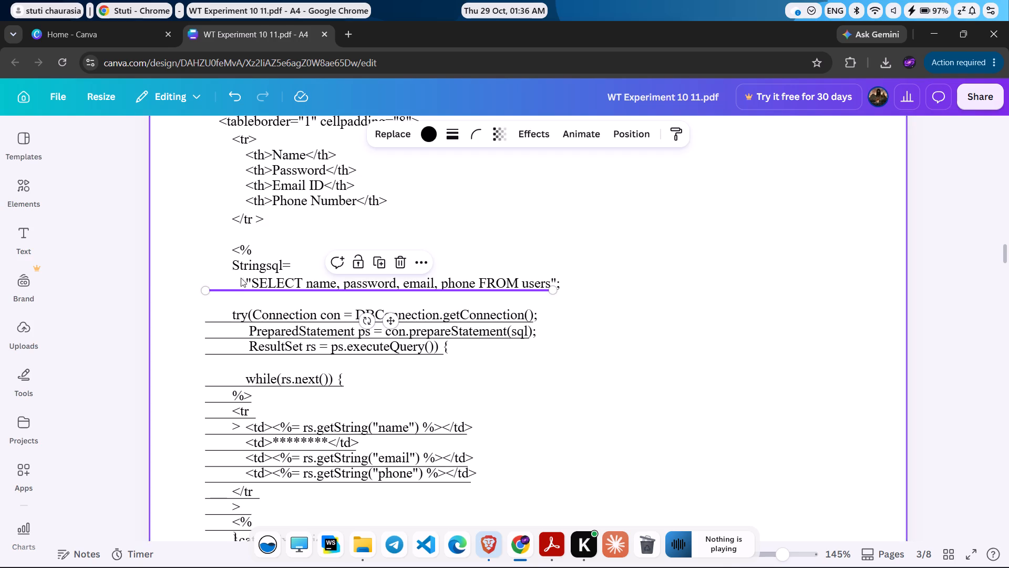
click(402, 261)
Delete the lines under the try(Connection con…) and PreparedStatement code lines on page 3.
scroll(402, 261, down, 2)
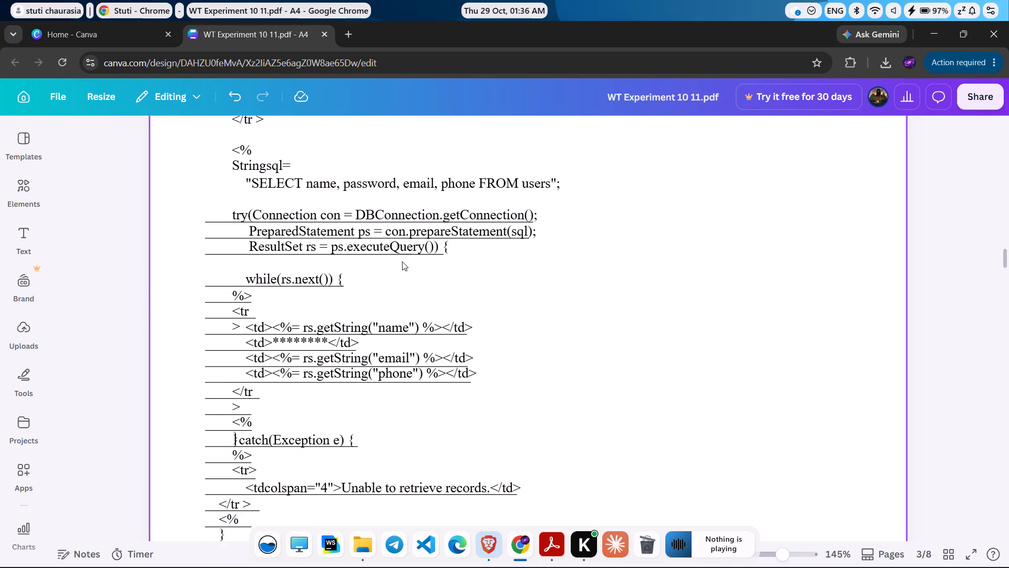
scroll(402, 261, down, 1)
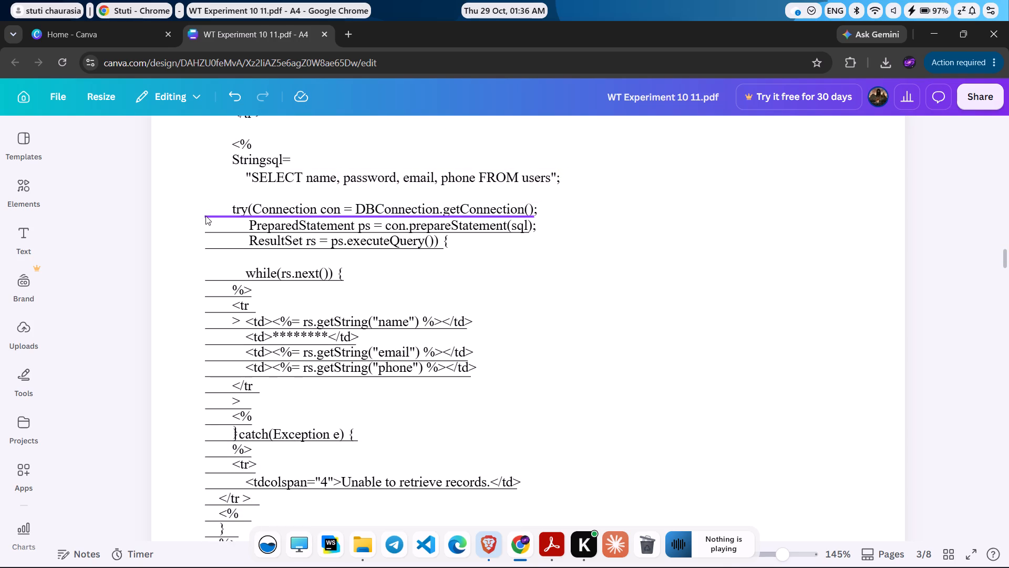
click(207, 216)
click(396, 186)
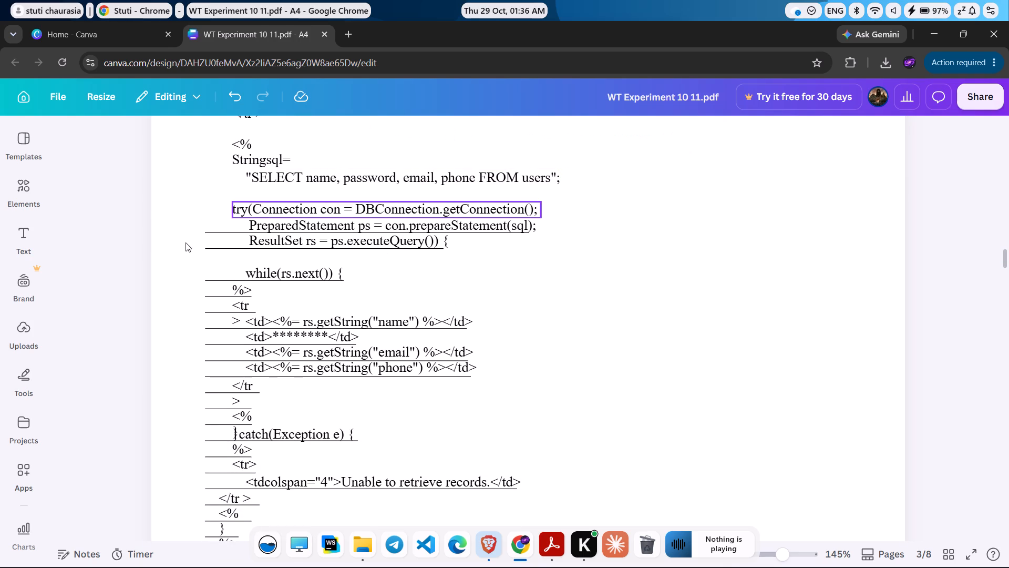
click(213, 231)
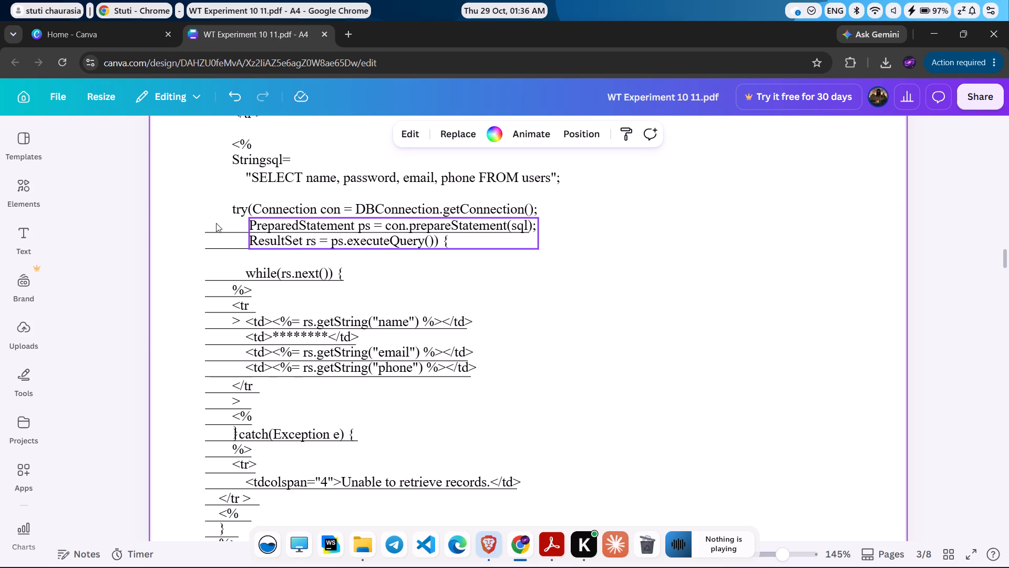
click(216, 232)
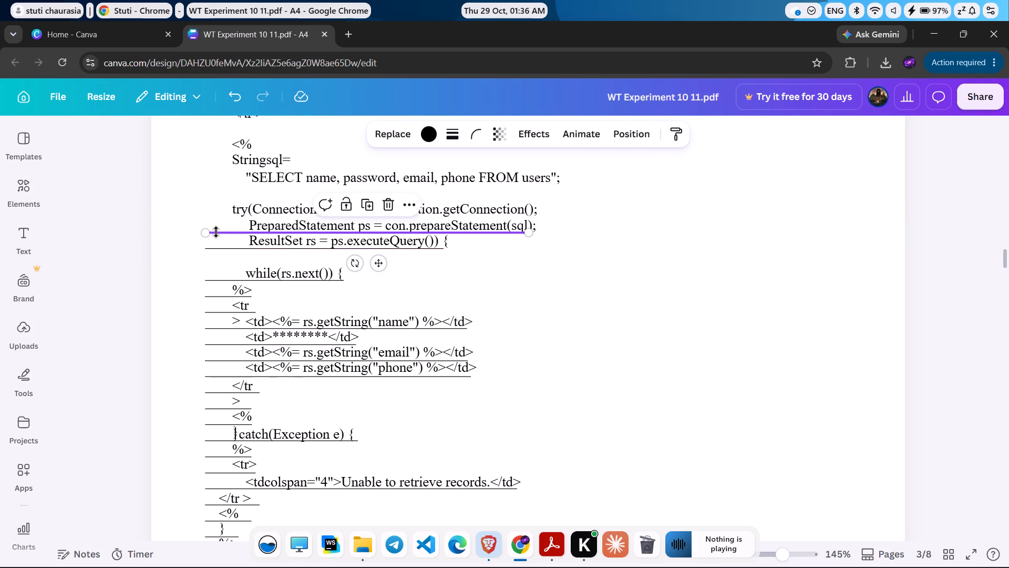
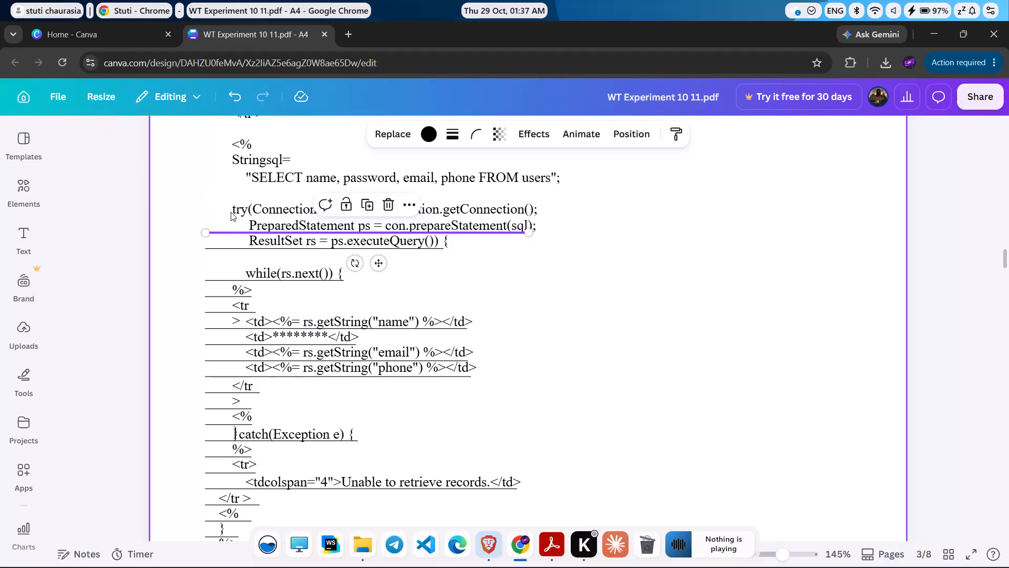
Delete the selected line under the PreparedStatement code line and the line under ResultSet rs = ps.executeQuery() on page 3.
click(388, 207)
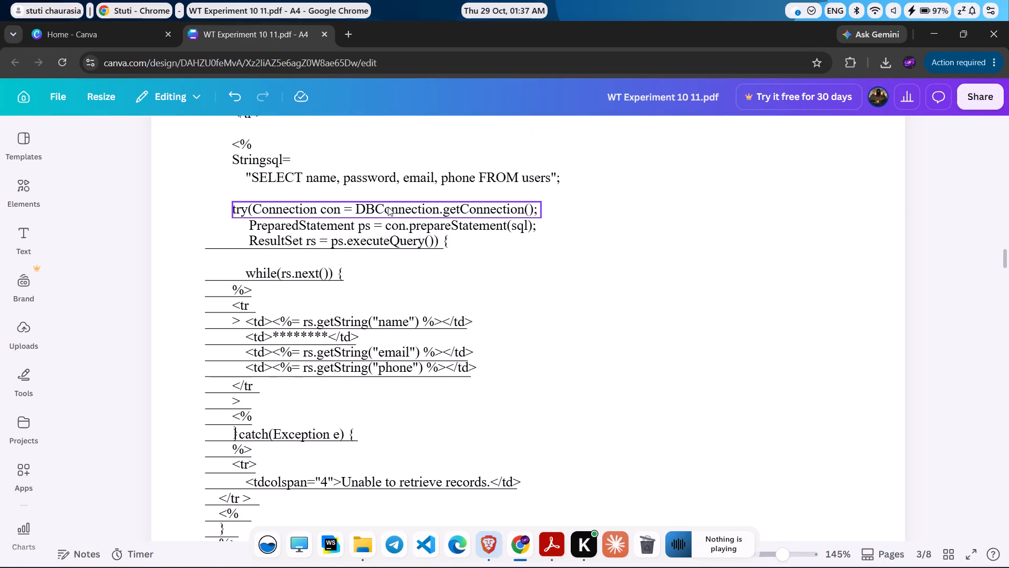
click(219, 250)
click(213, 248)
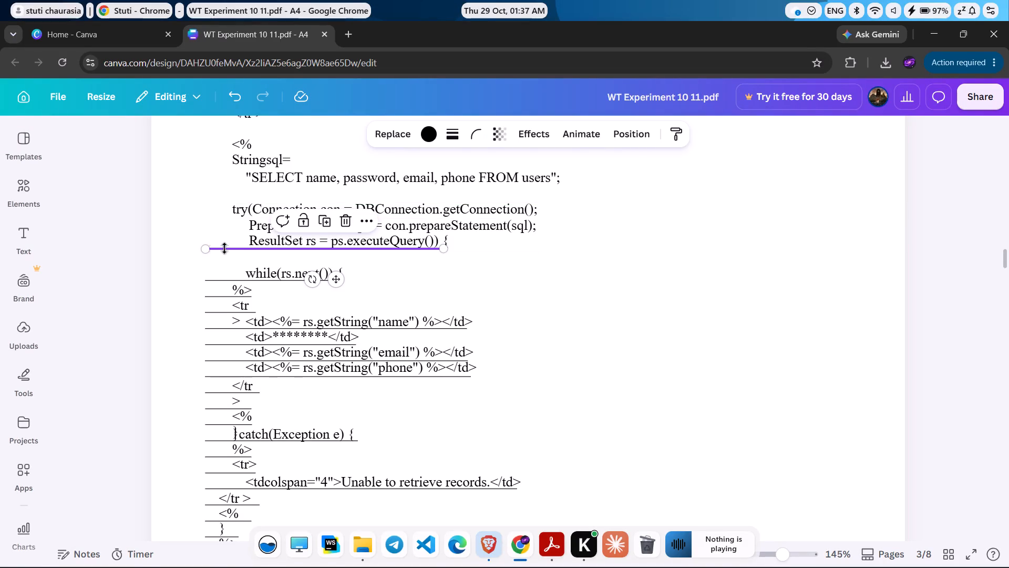
click(346, 220)
Delete the lines under the while(rs.next()) { code line and the %> directly below it.
scroll(244, 262, down, 1)
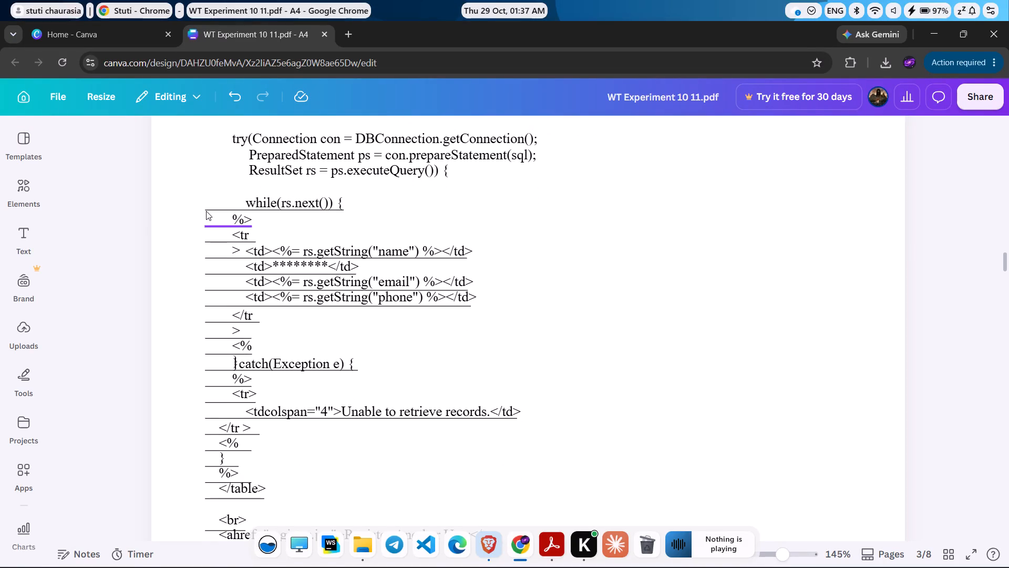
click(208, 209)
scroll(212, 209, right, 1)
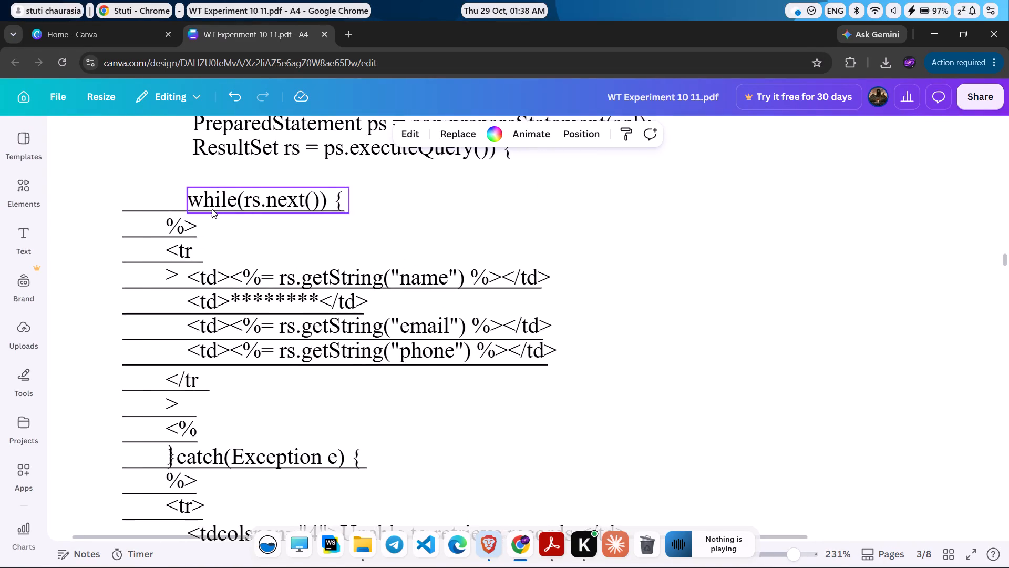
scroll(212, 209, right, 1)
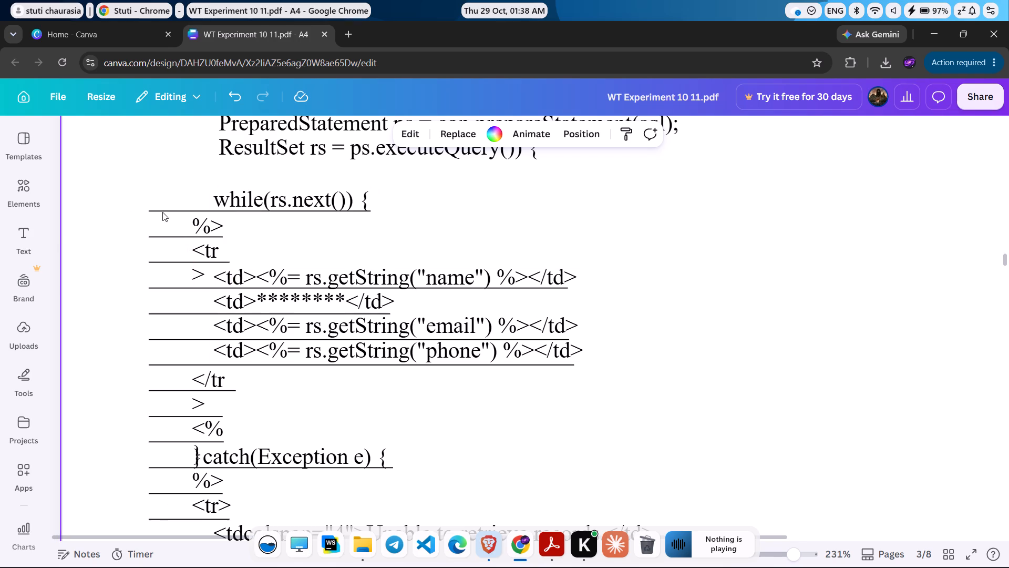
click(159, 209)
click(162, 211)
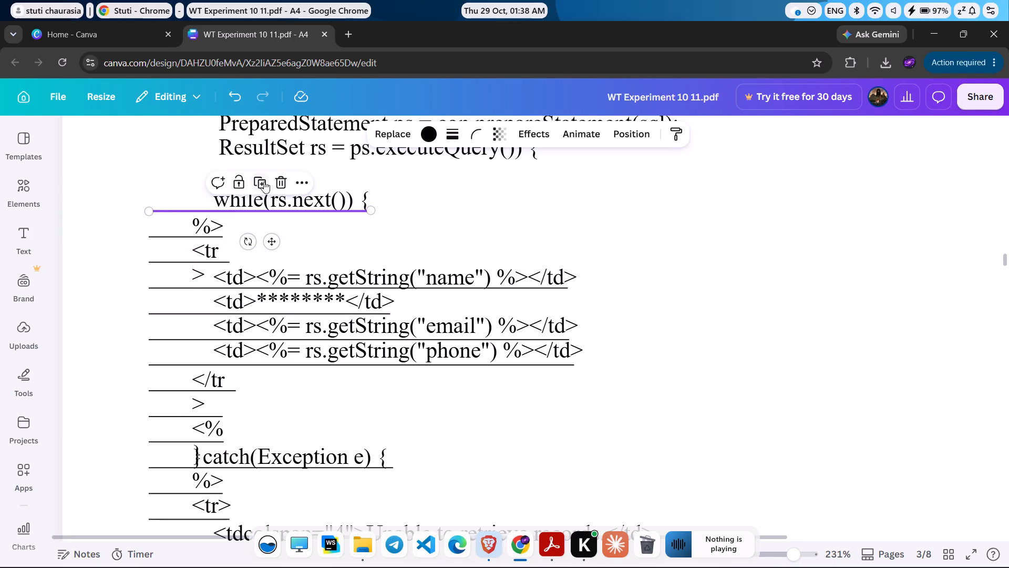
click(282, 182)
click(164, 236)
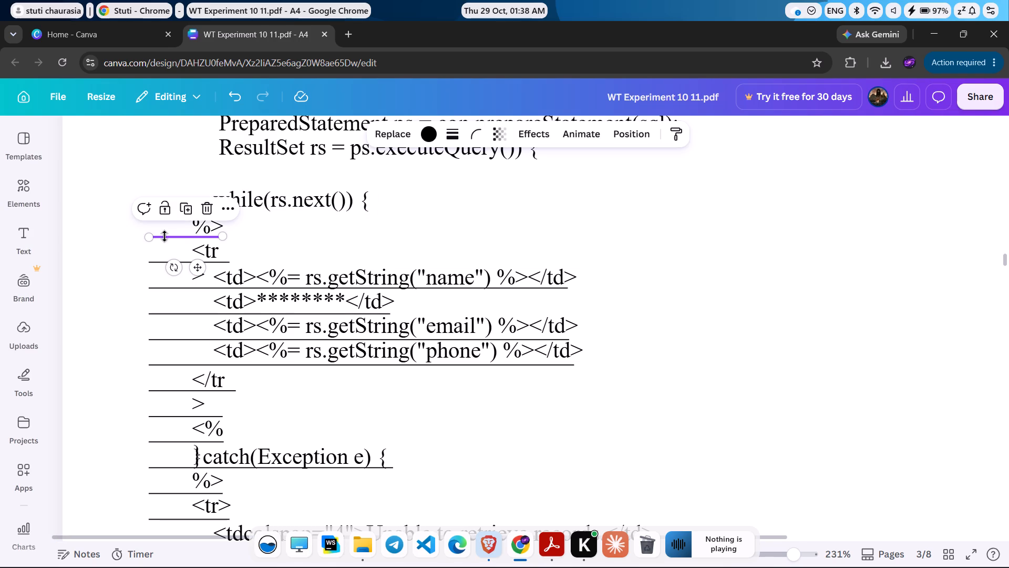
click(205, 208)
Delete the lines under the <tr code line and the <td><%= rs.getString("name") %></td> code line.
click(160, 263)
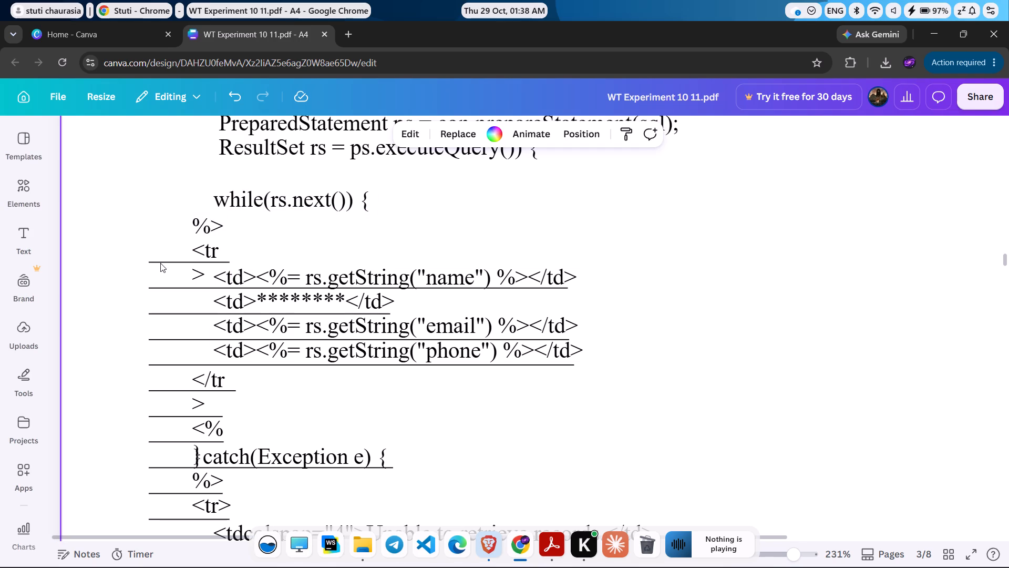
click(156, 262)
click(206, 235)
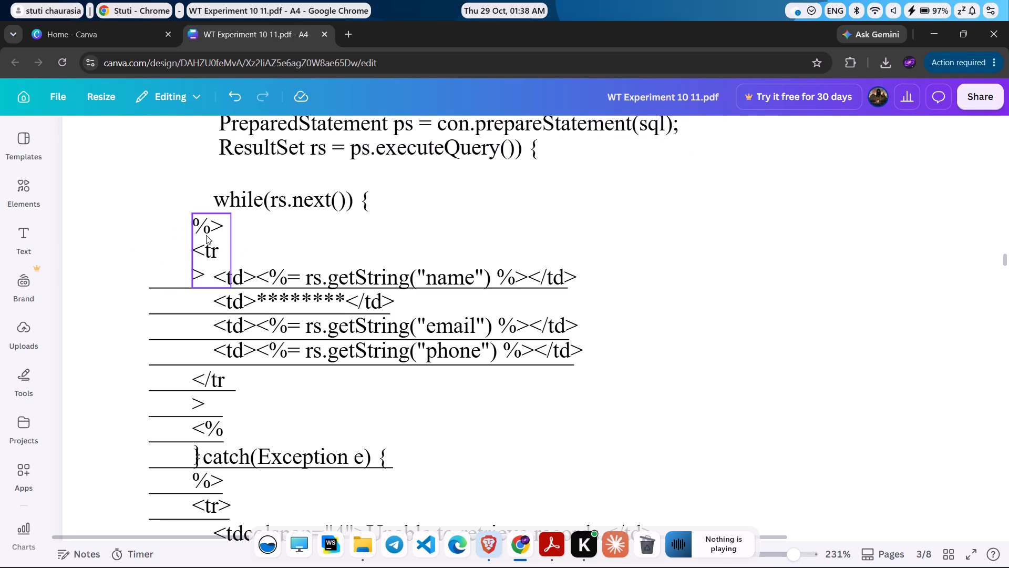
click(167, 286)
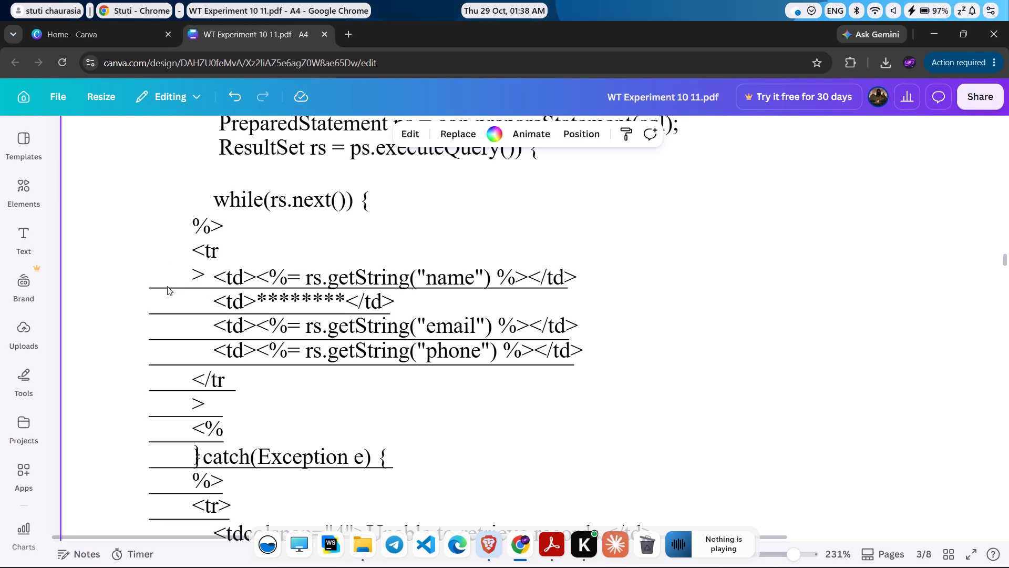
click(169, 288)
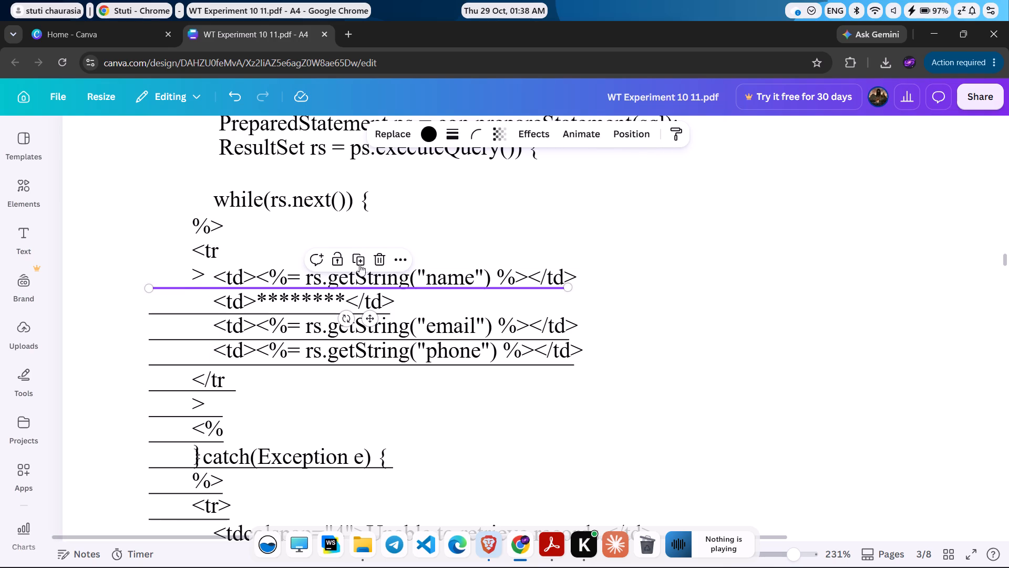
click(379, 259)
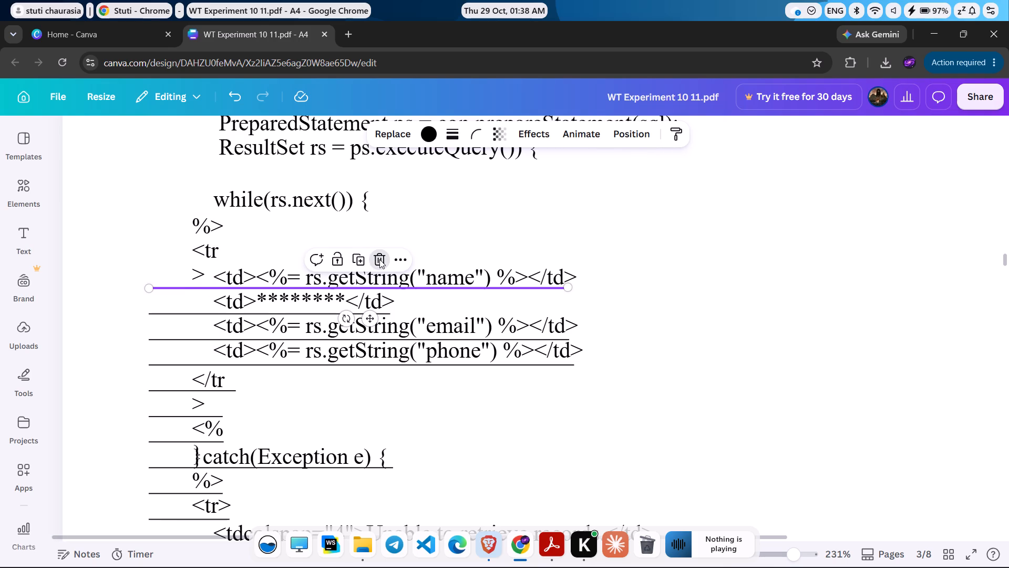
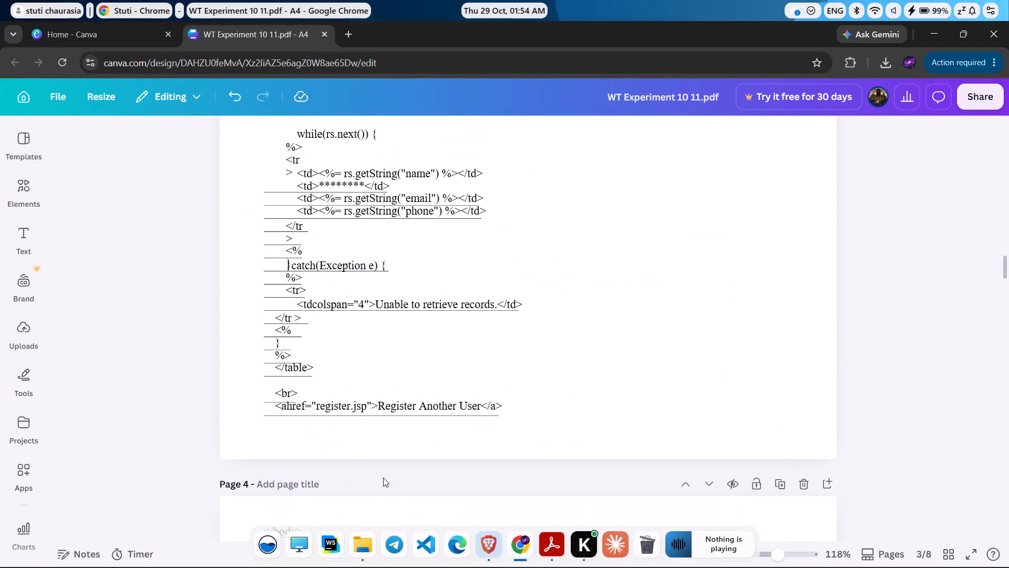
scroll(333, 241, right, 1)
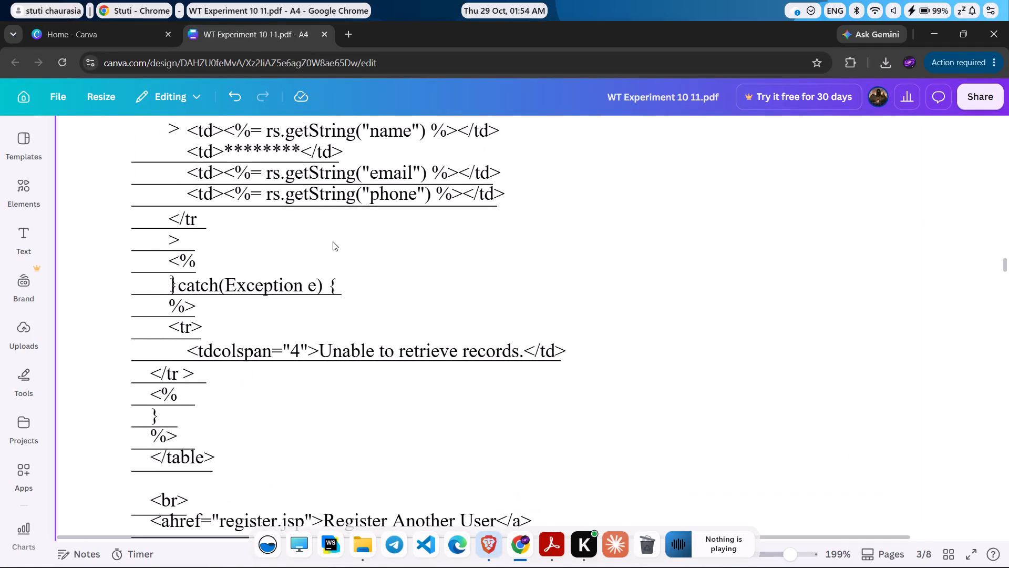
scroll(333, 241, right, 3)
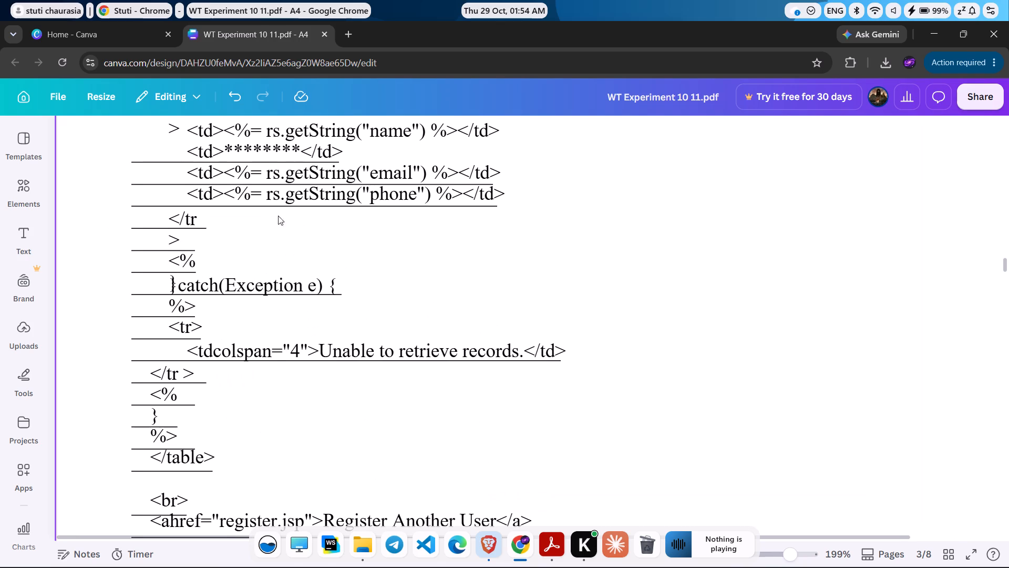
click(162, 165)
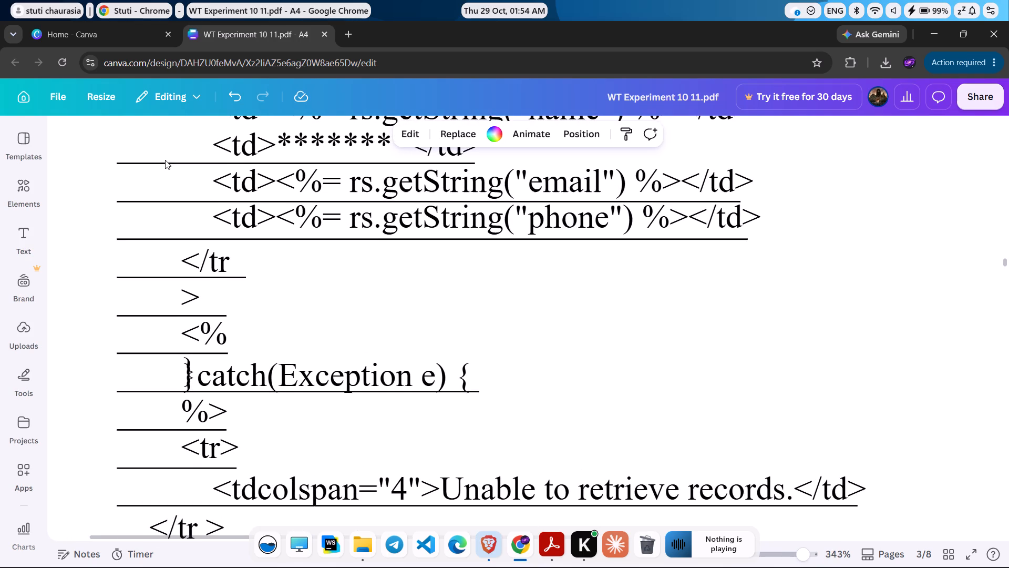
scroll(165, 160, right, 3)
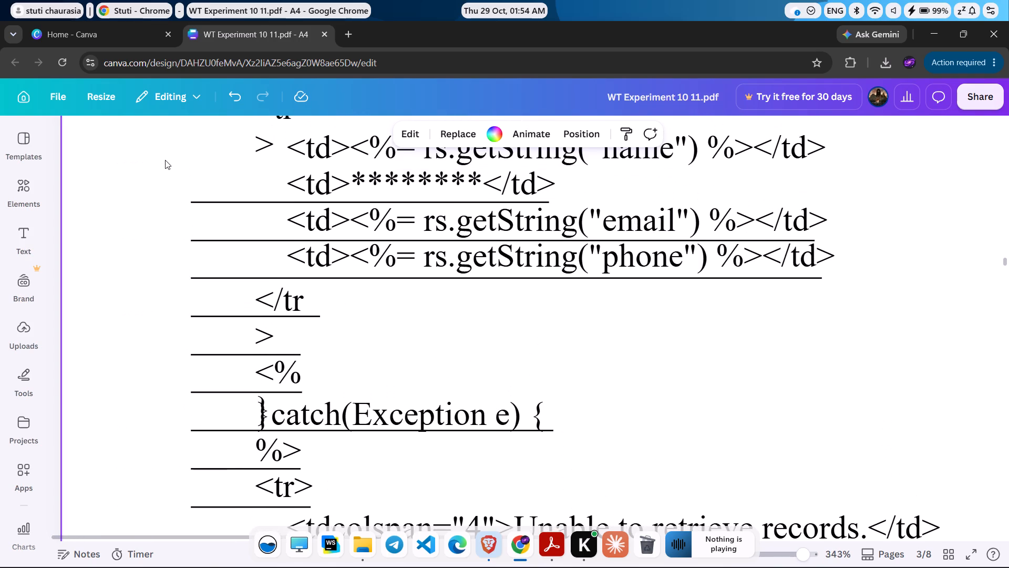
Delete the first four pages of the design, which contain the Experiment-10 report, leaving Experiment-11 as the start.
scroll(165, 160, up, 10)
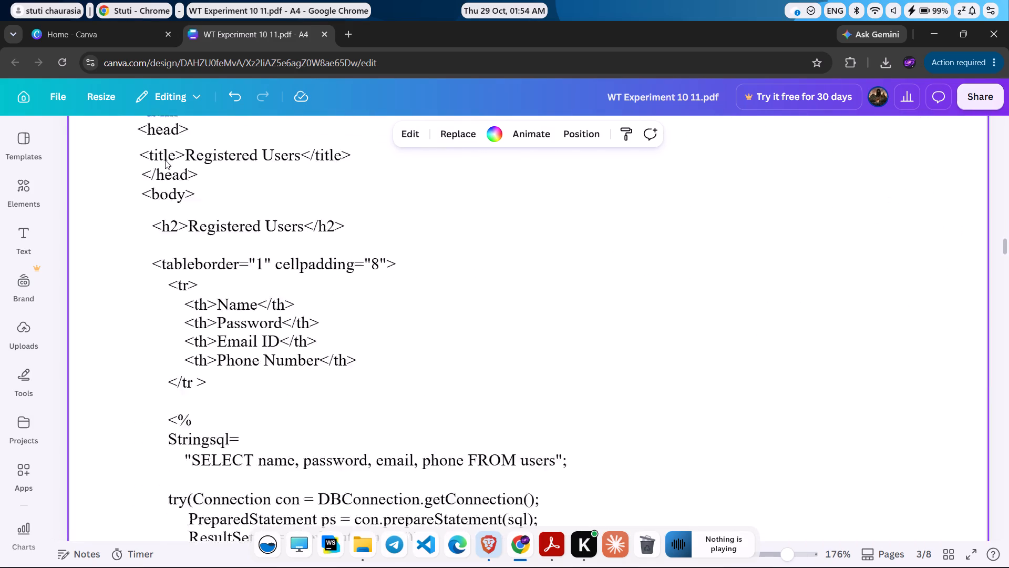
scroll(165, 160, up, 12)
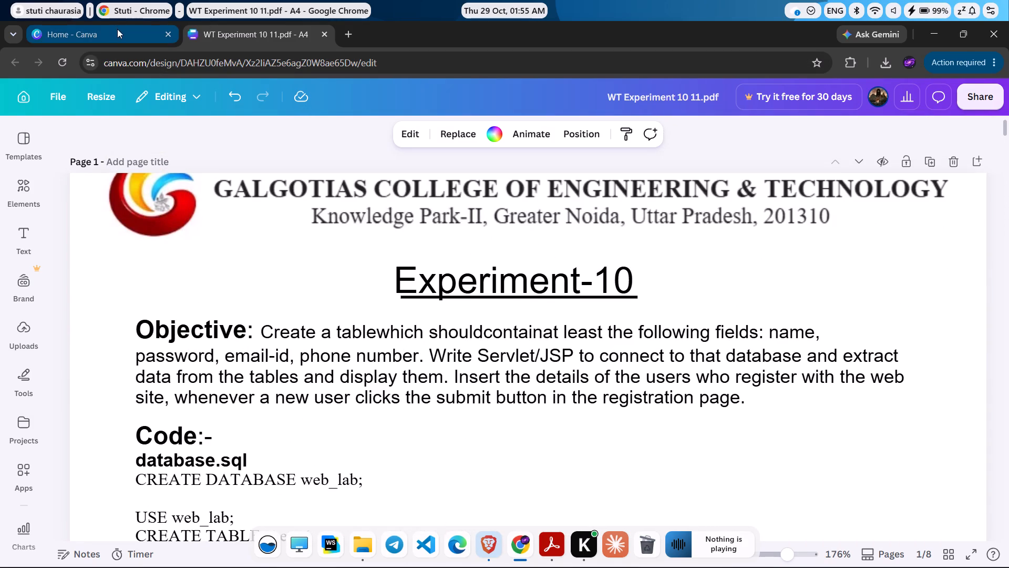
scroll(328, 238, down, 9)
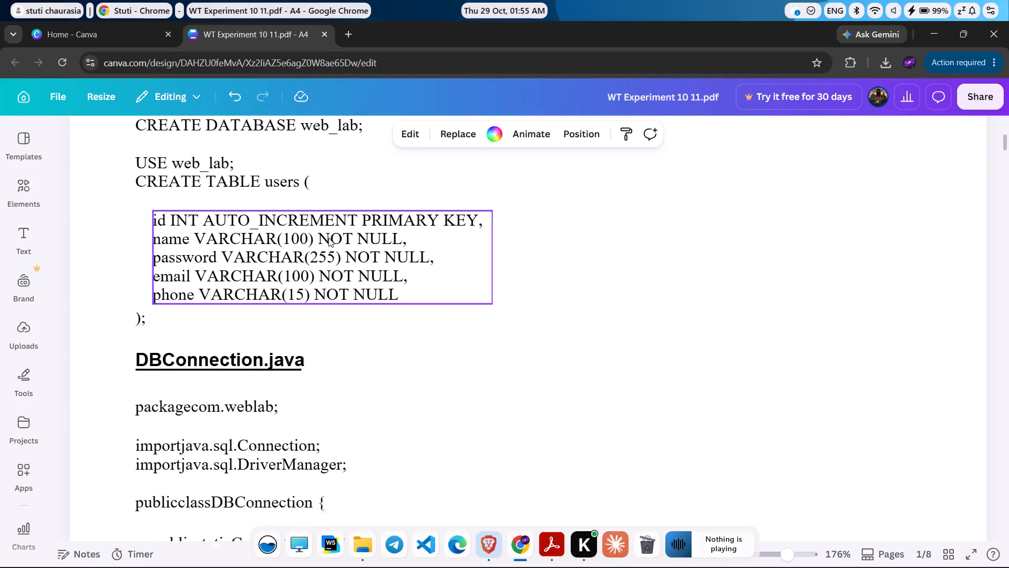
scroll(328, 238, down, 5)
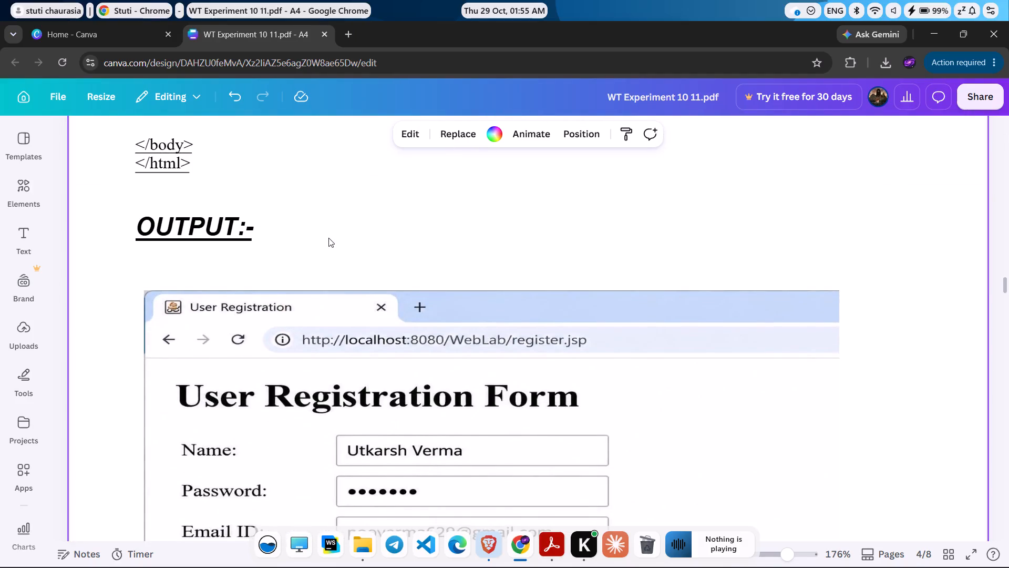
scroll(328, 238, up, 6)
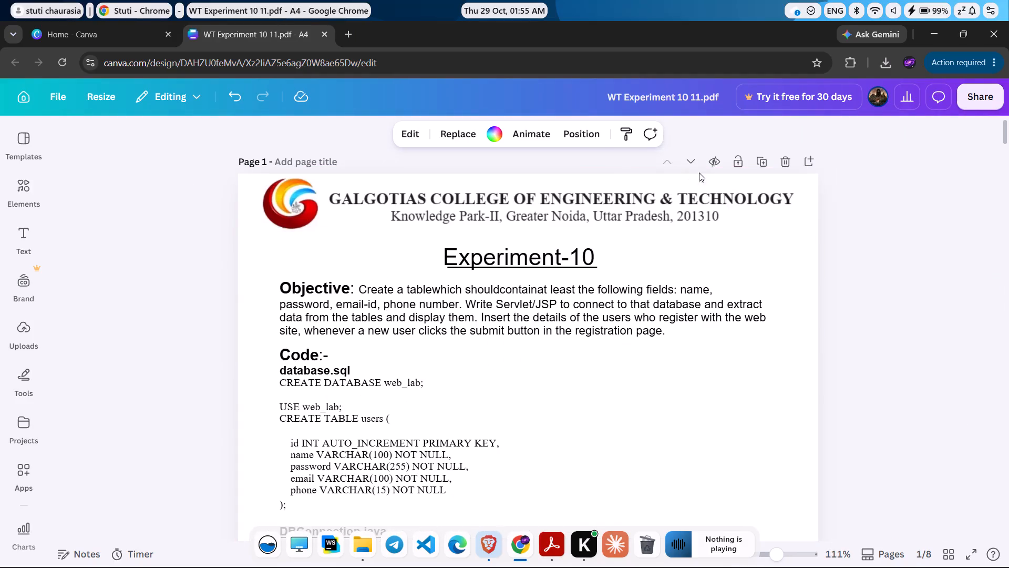
click(784, 160)
click(784, 160)
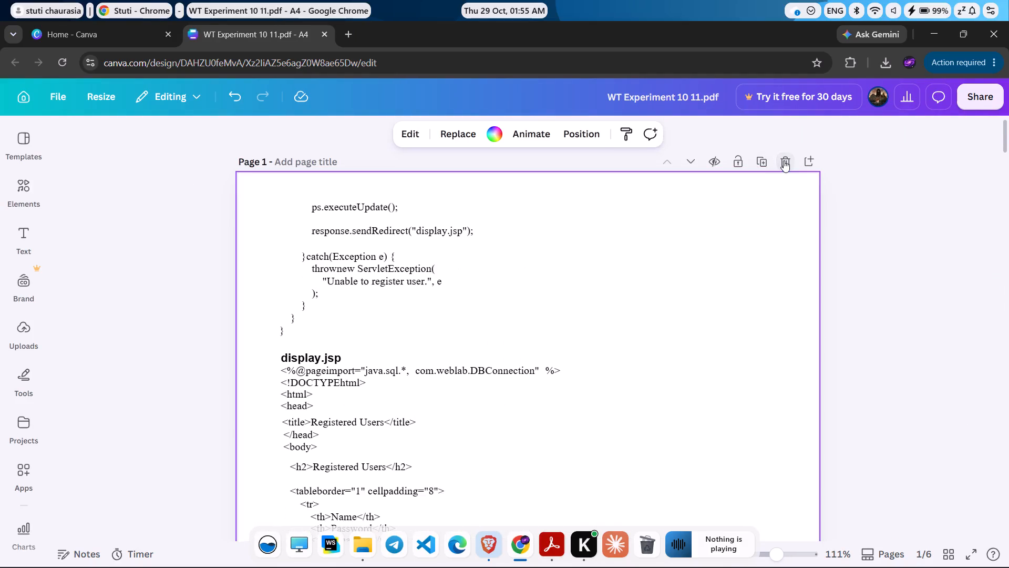
click(784, 160)
click(784, 162)
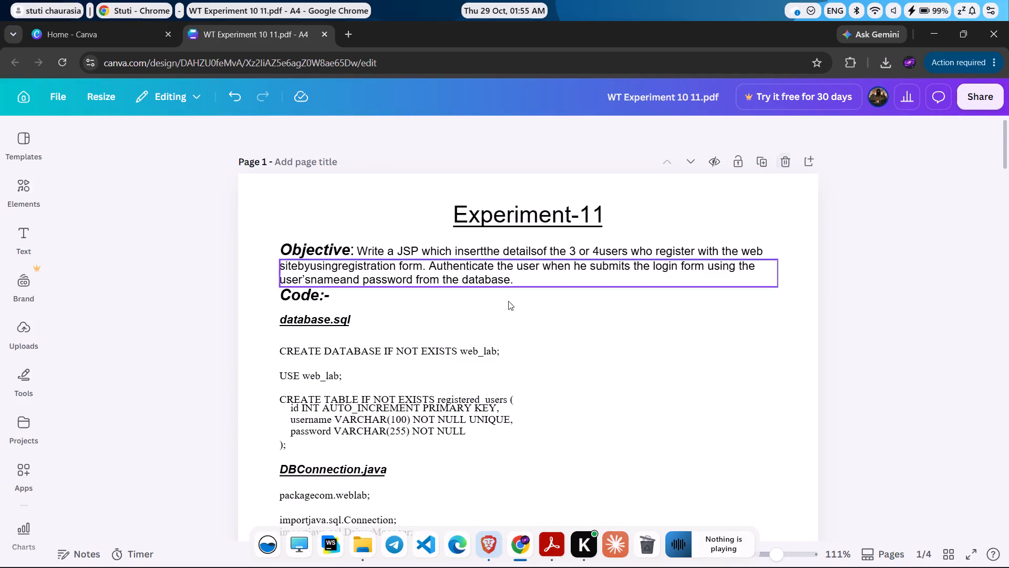
Look through the remaining Experiment-11 pages, from the database.sql code to the output section and the last page.
scroll(508, 301, down, 4)
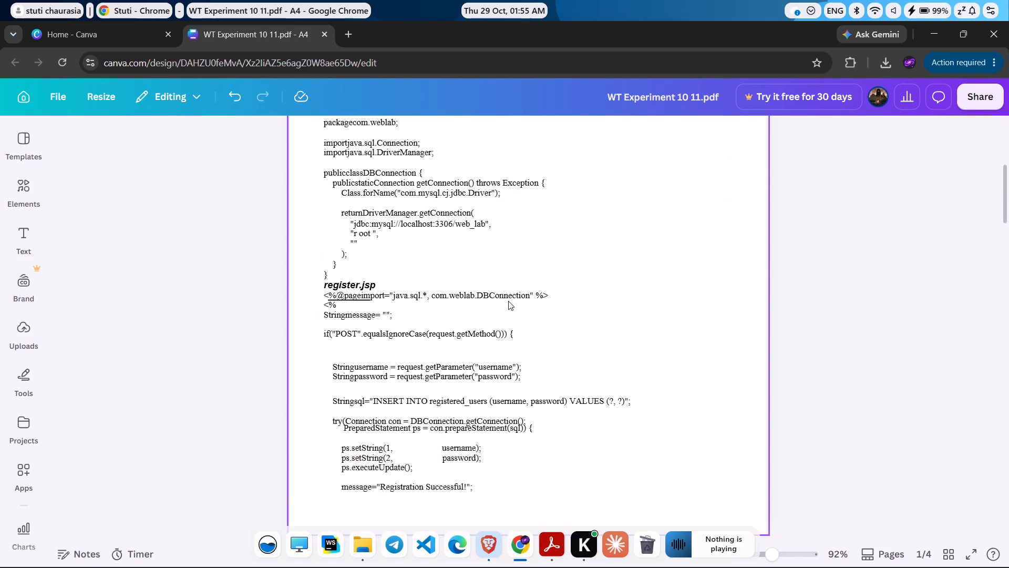
scroll(508, 301, down, 7)
scroll(508, 301, up, 2)
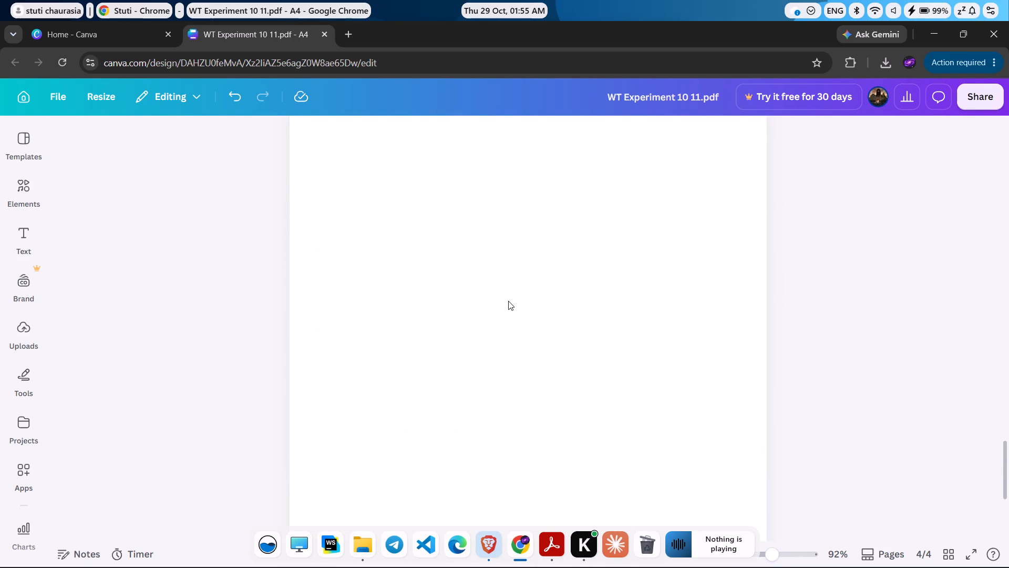
scroll(508, 301, up, 2)
click(497, 370)
click(497, 370)
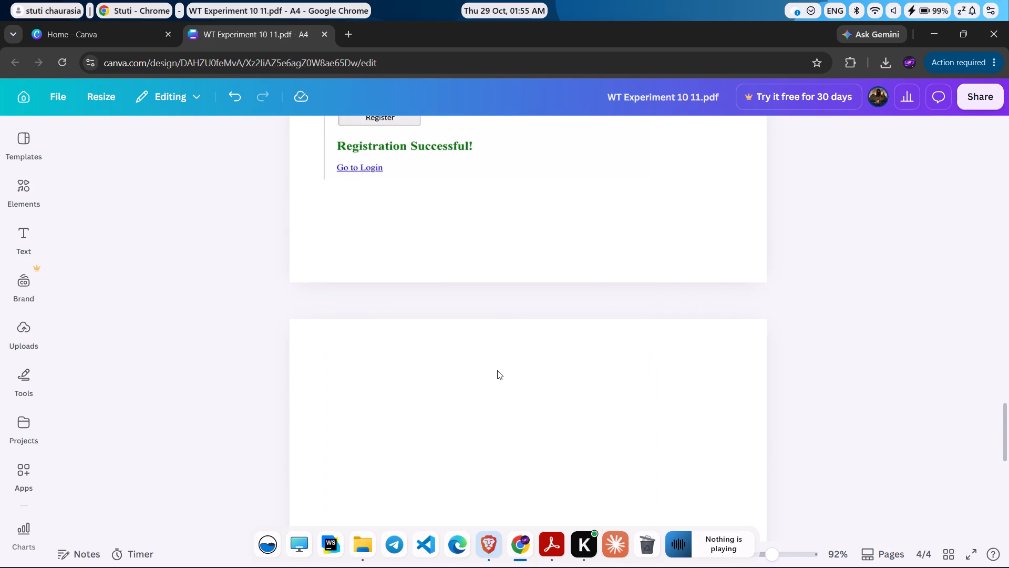
triple_click(497, 370)
triple_click(497, 370)
scroll(457, 188, up, 4)
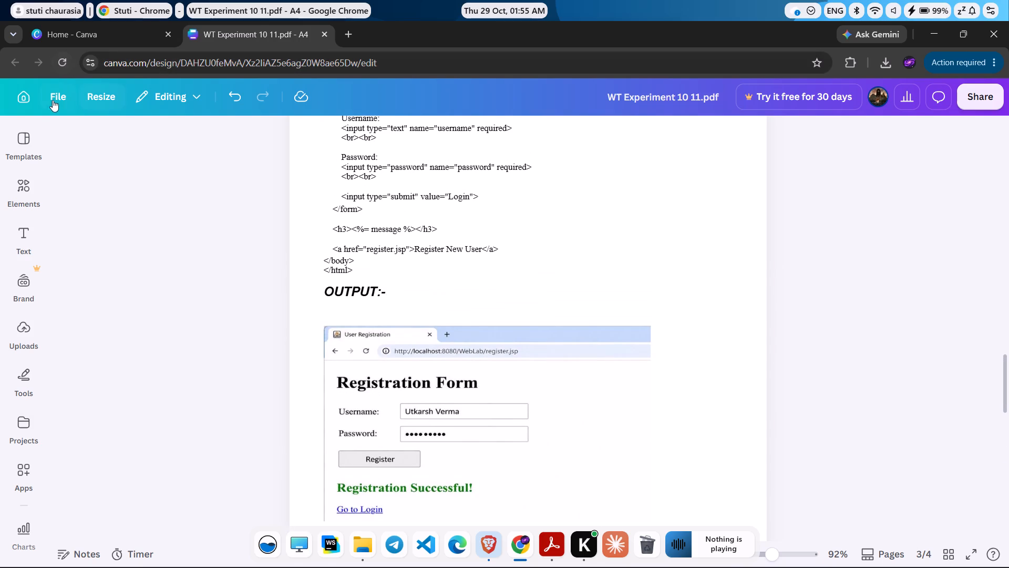
Reload the design and check the Experiment-11 pages through to the output screenshots on page 4.
click(60, 65)
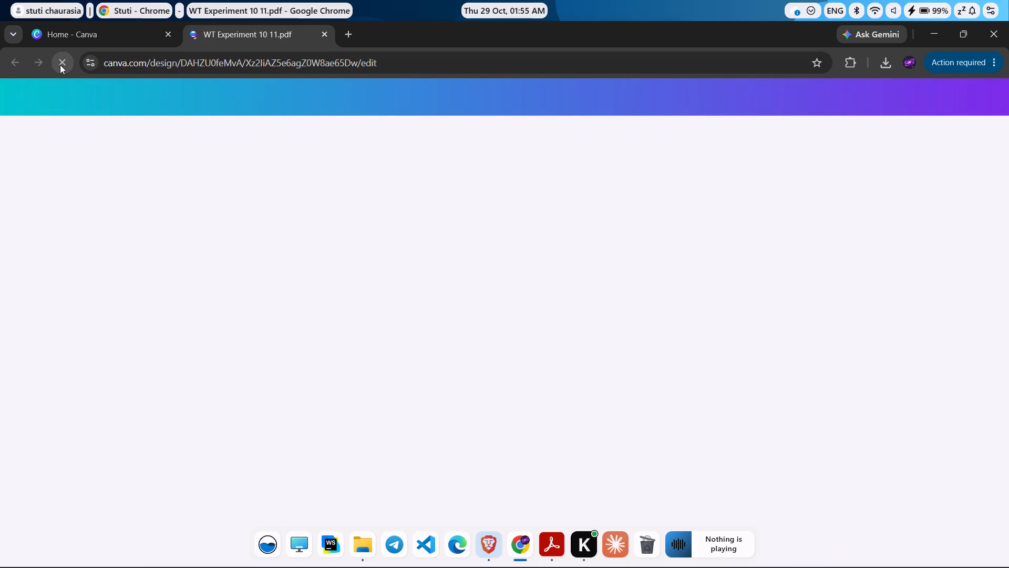
scroll(456, 239, up, 3)
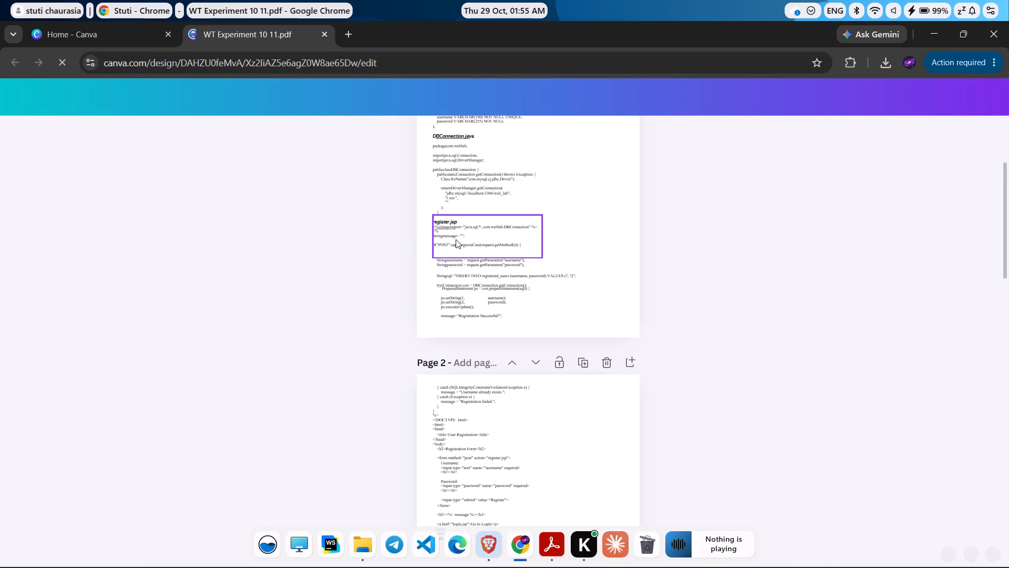
scroll(456, 239, up, 8)
scroll(456, 239, down, 6)
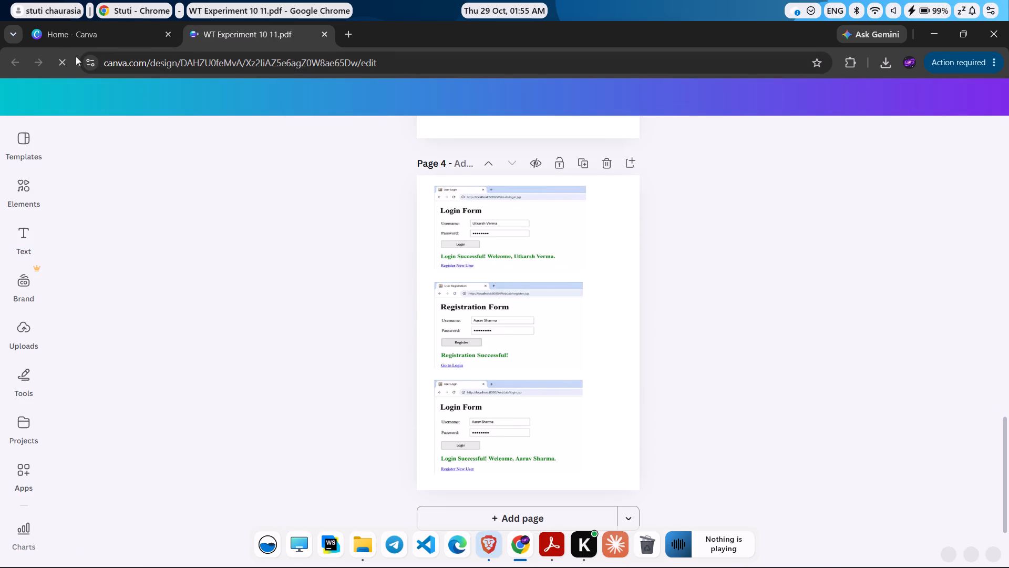
Return to the open Canva home page.
click(84, 31)
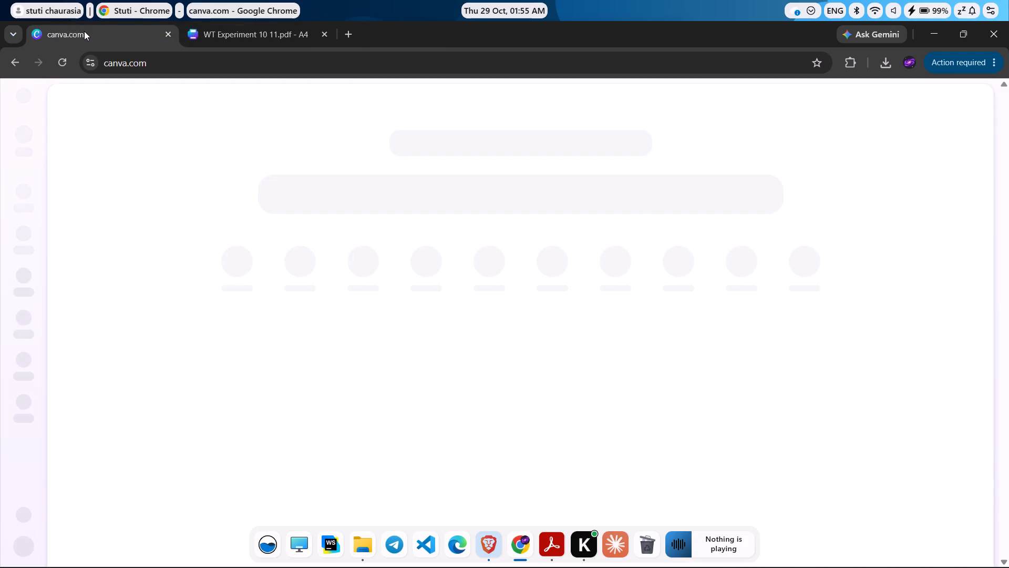
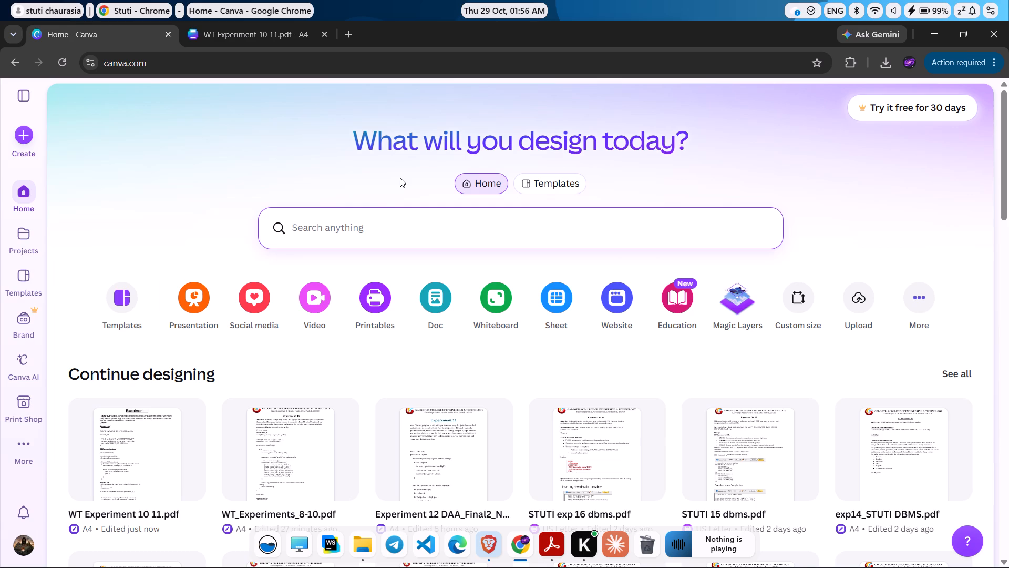
Open the WT Experiment 10 11.pdf design from the recent designs and bring the top of its Experiment-11 page into close view.
click(126, 448)
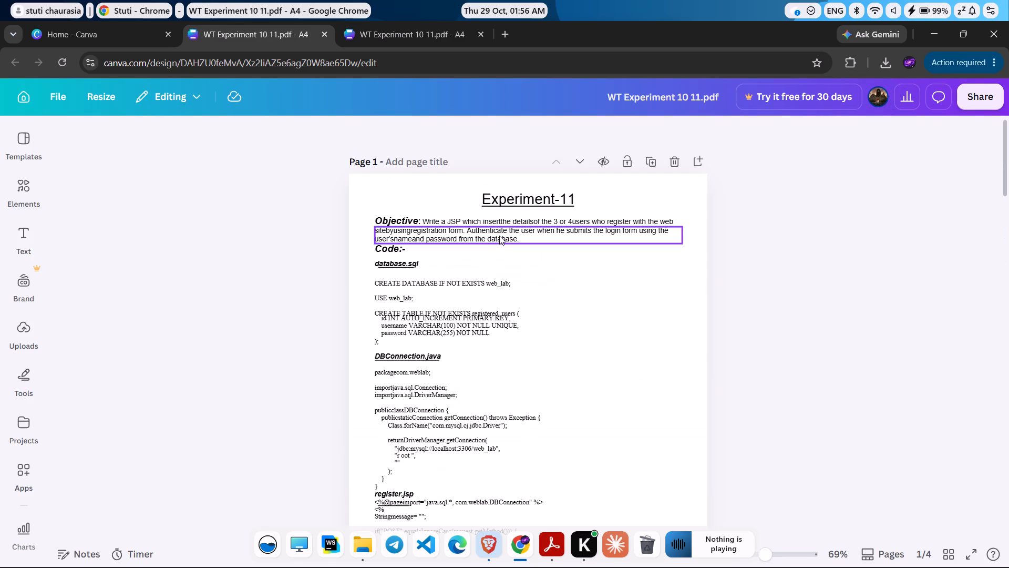
scroll(499, 236, up, 2)
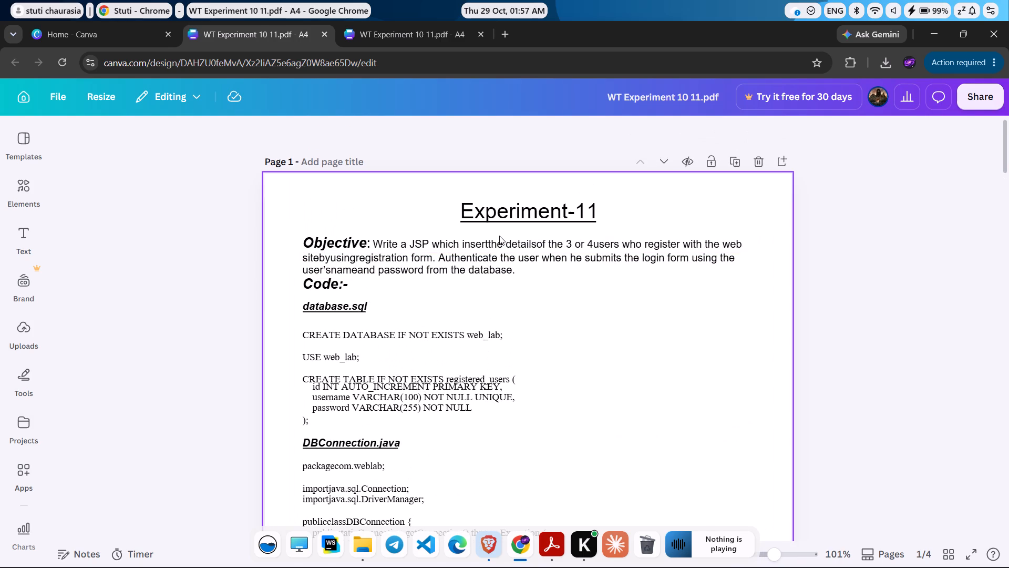
scroll(499, 236, up, 1)
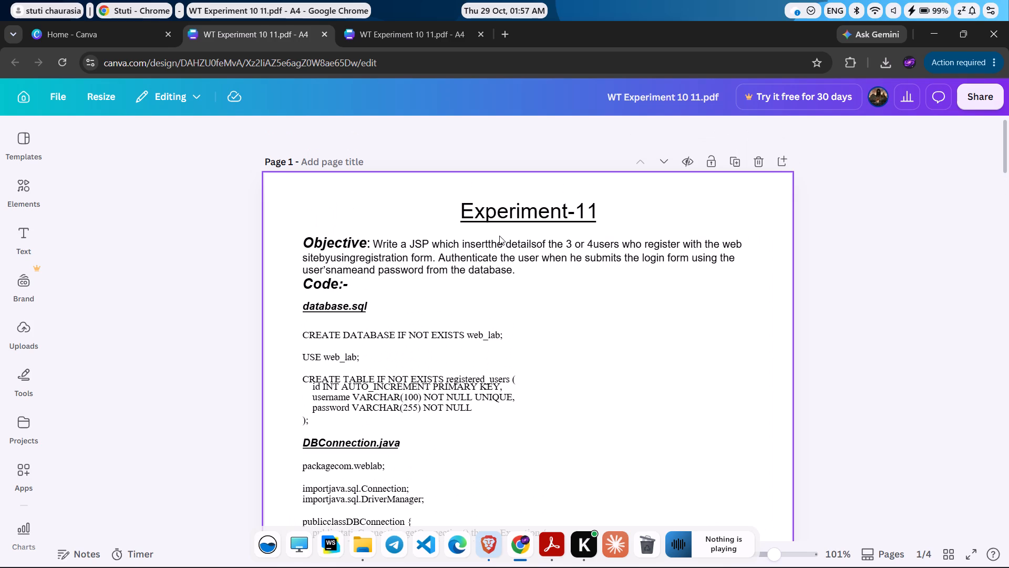
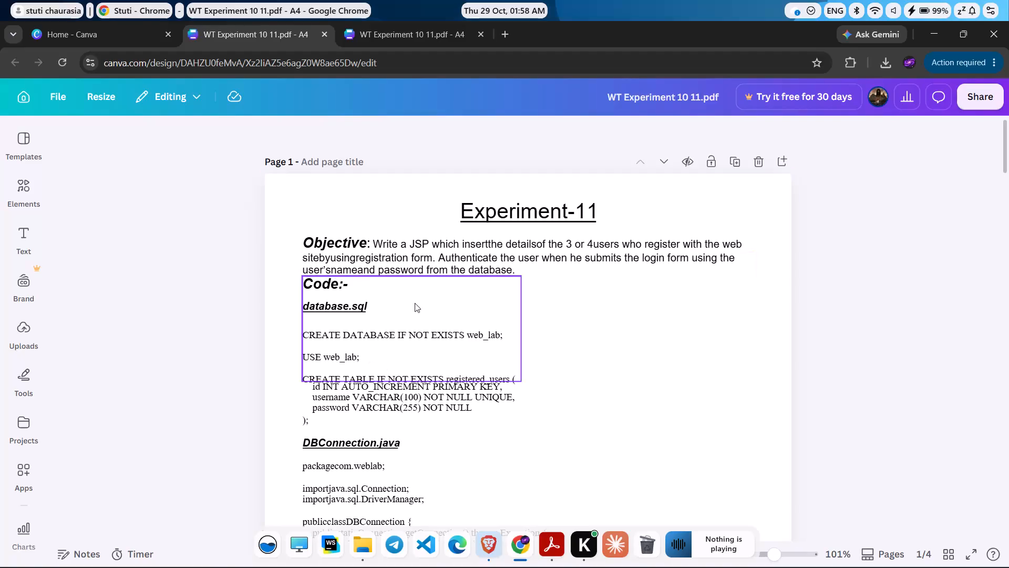
Move the Experiment-11 heading away from its underline and delete the loose underline.
drag(481, 210, 481, 221)
click(614, 307)
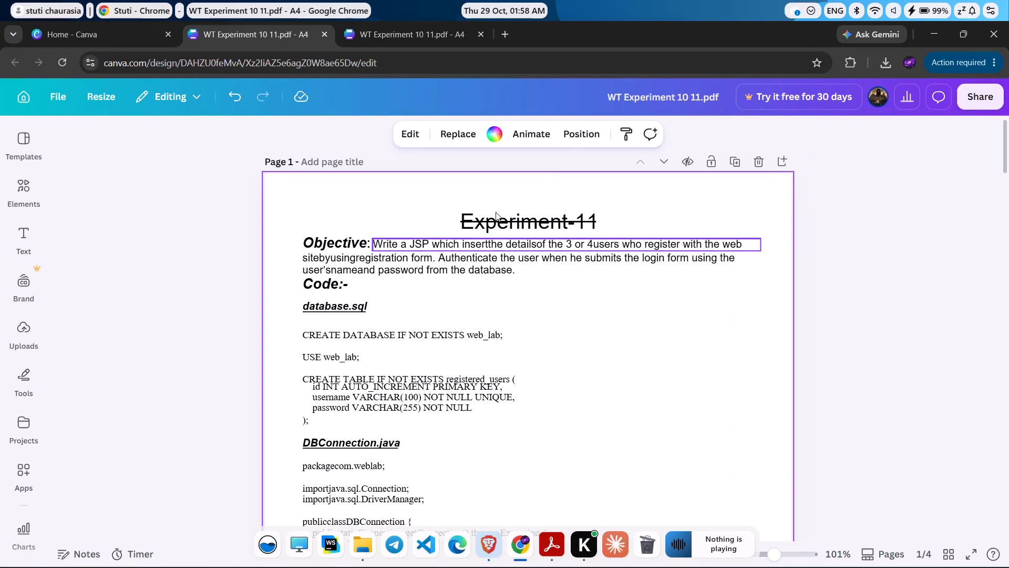
drag(491, 209, 544, 253)
click(484, 221)
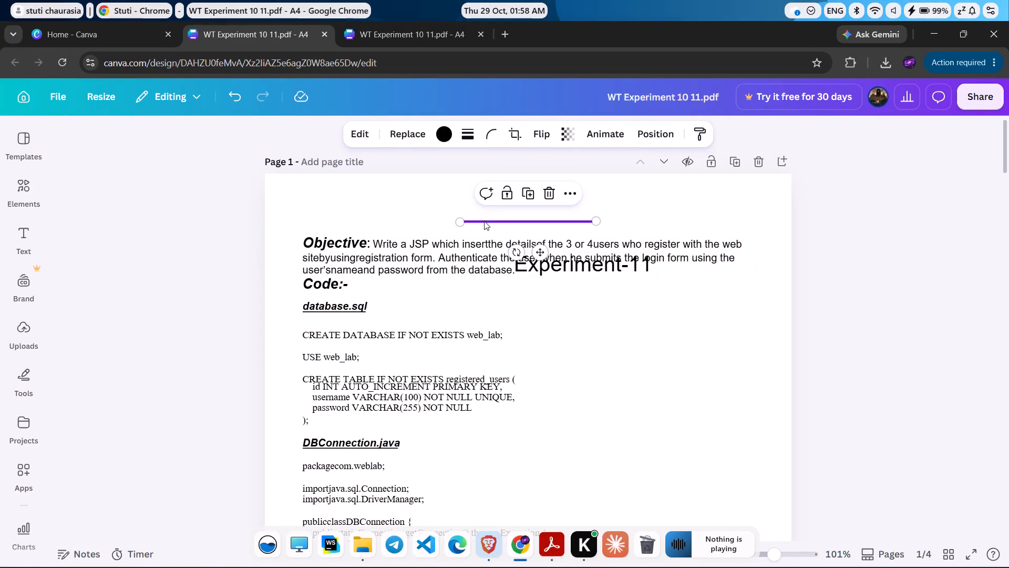
click(547, 196)
Move the Experiment-11 heading back to the centre of the page, just above the Objective paragraph.
drag(558, 262, 518, 220)
key(ctrl+z)
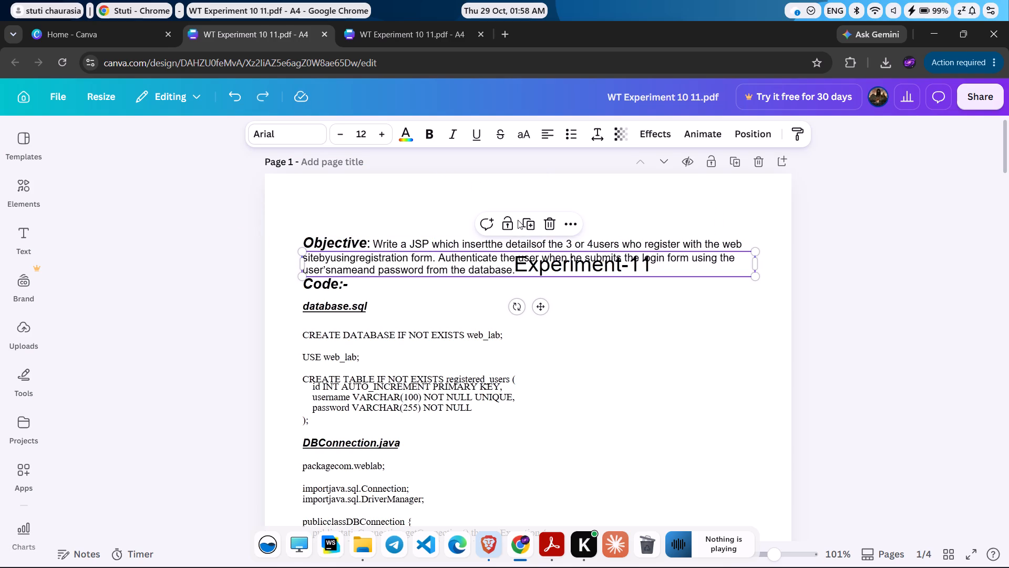
click(598, 331)
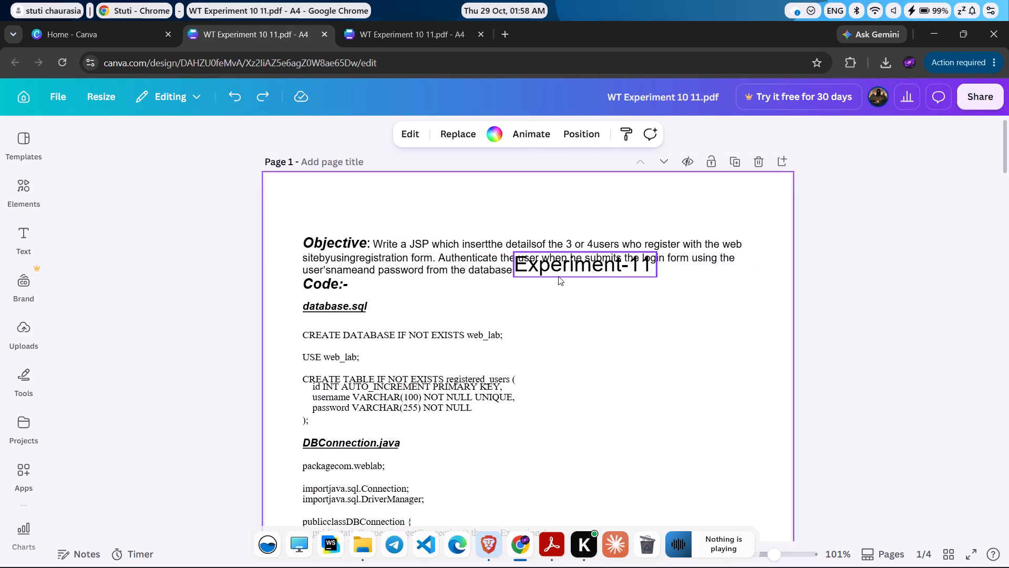
click(558, 276)
click(559, 270)
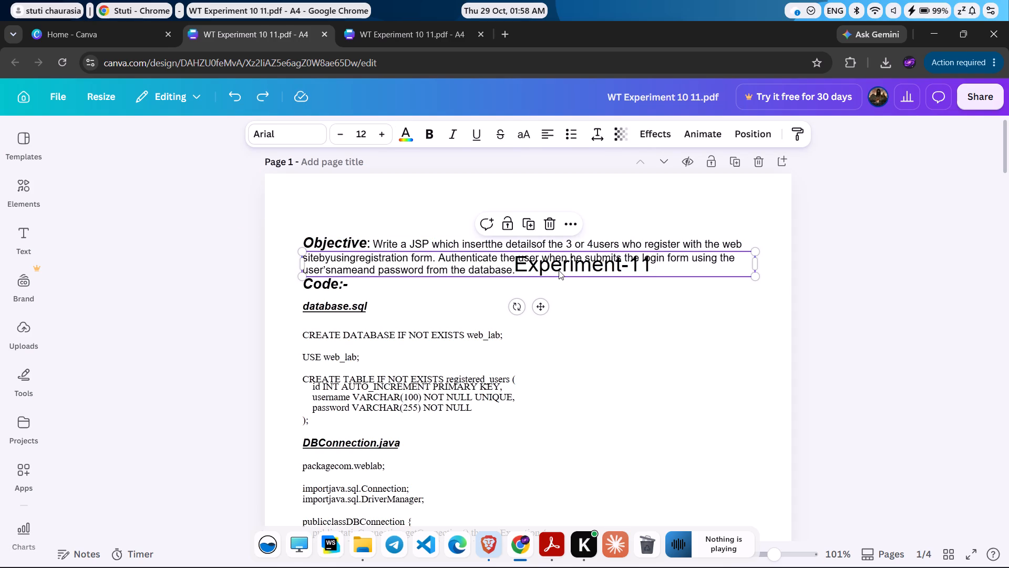
click(559, 270)
click(595, 289)
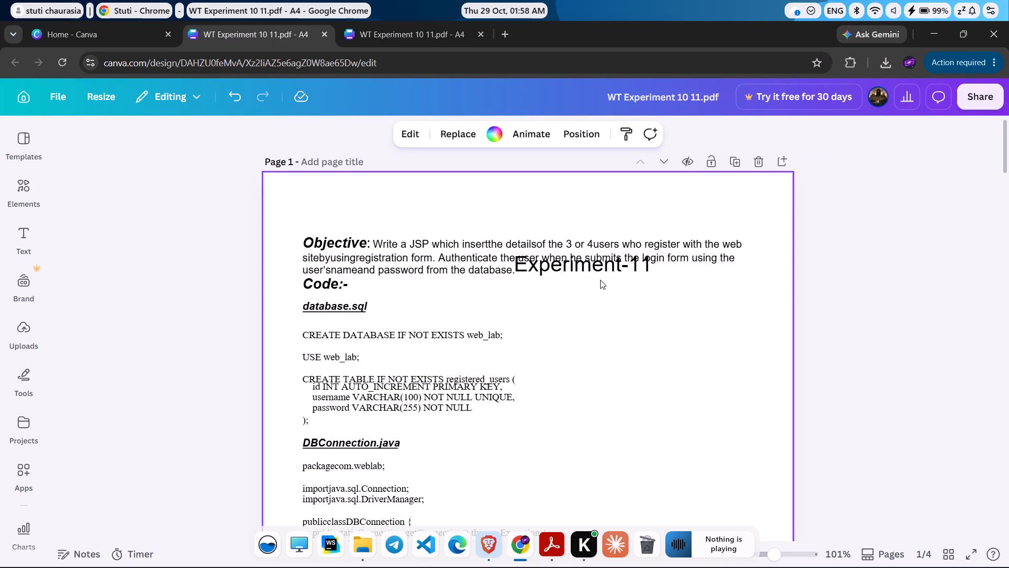
click(633, 280)
click(629, 277)
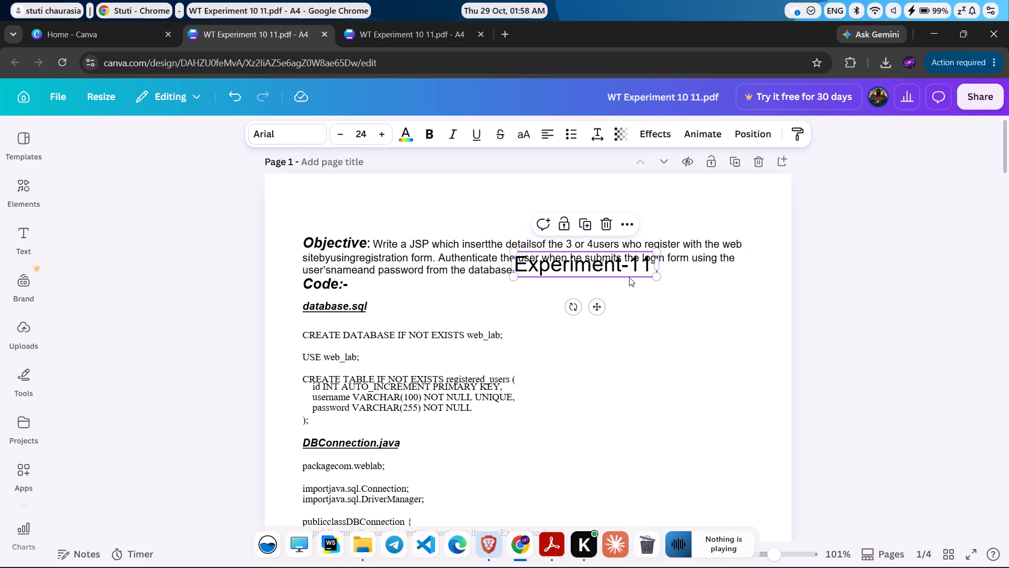
drag(595, 302, 598, 323)
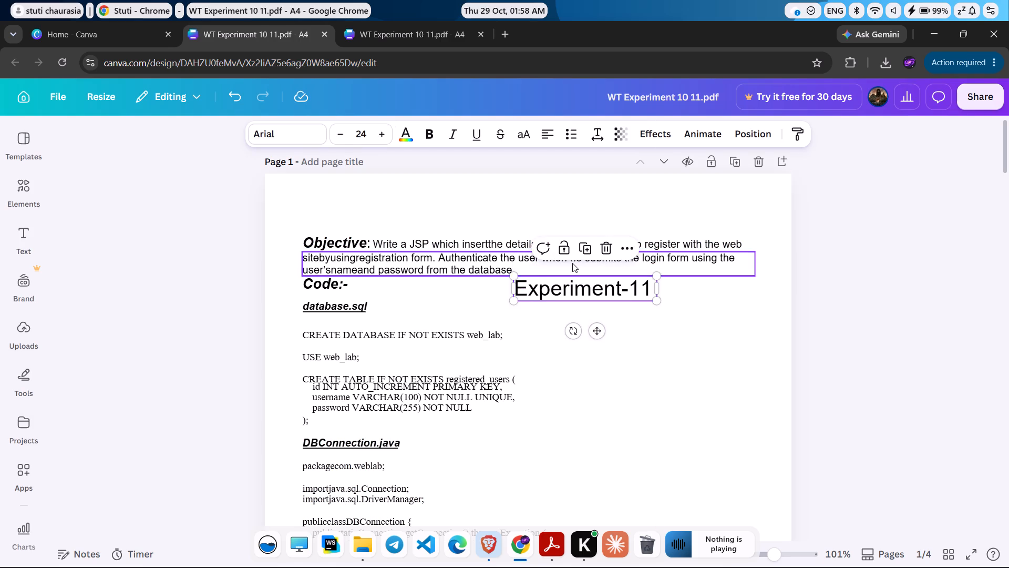
scroll(573, 263, up, 1)
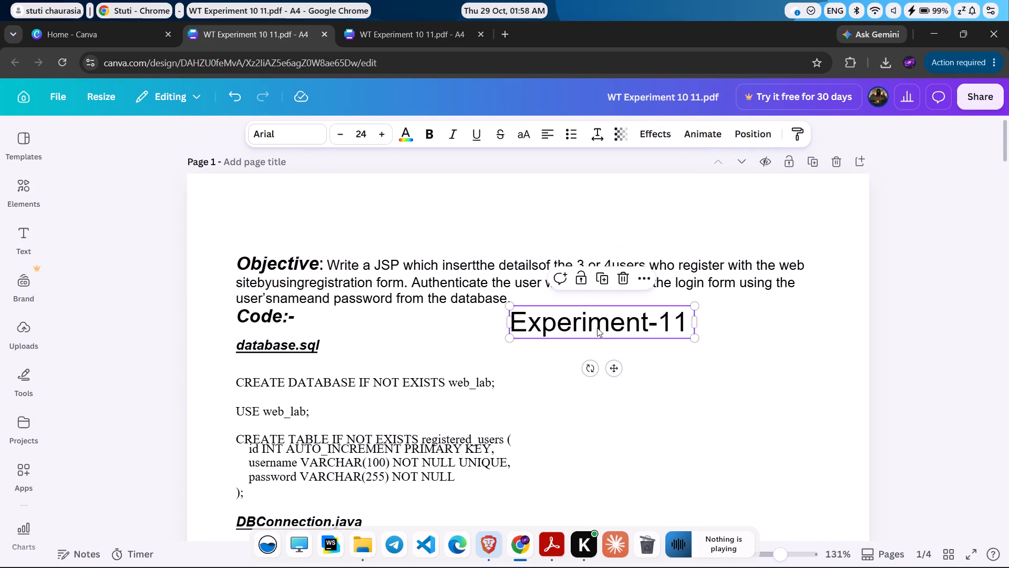
drag(616, 369, 541, 286)
click(607, 303)
click(676, 315)
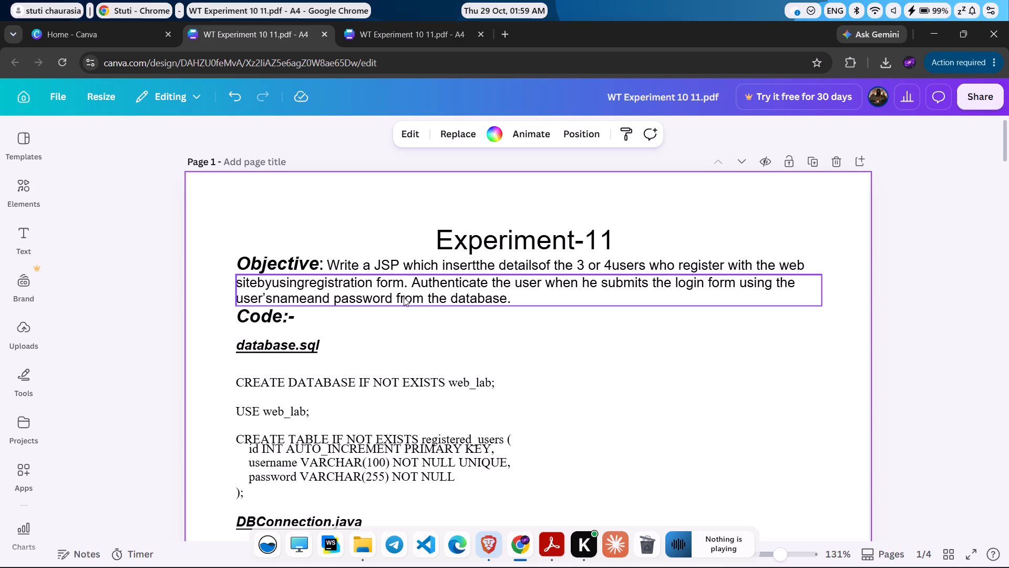
Nudge the closing ");" down and shift the id, username and password lines slightly down and left, clear of the CREATE TABLE line.
click(265, 315)
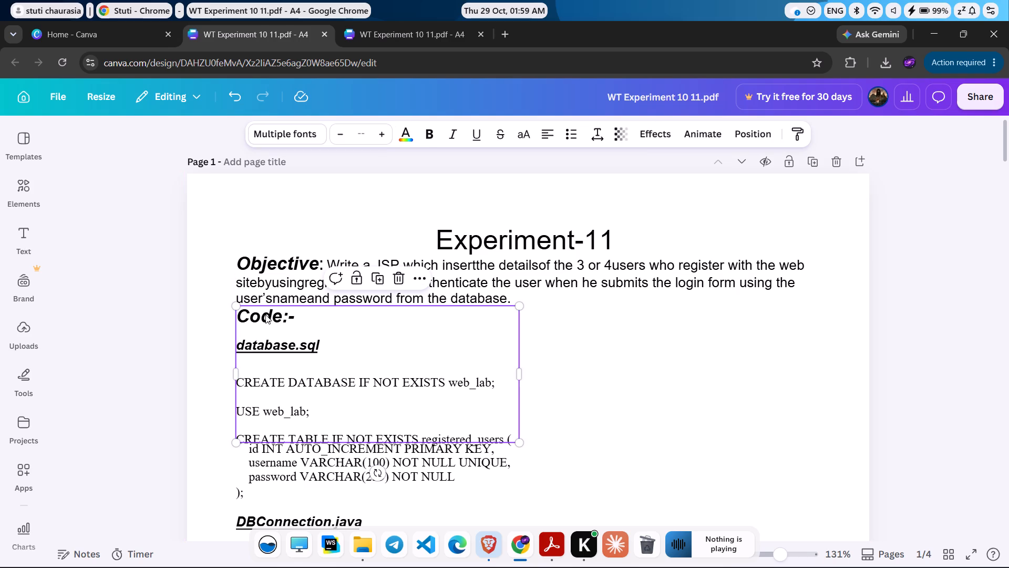
click(652, 445)
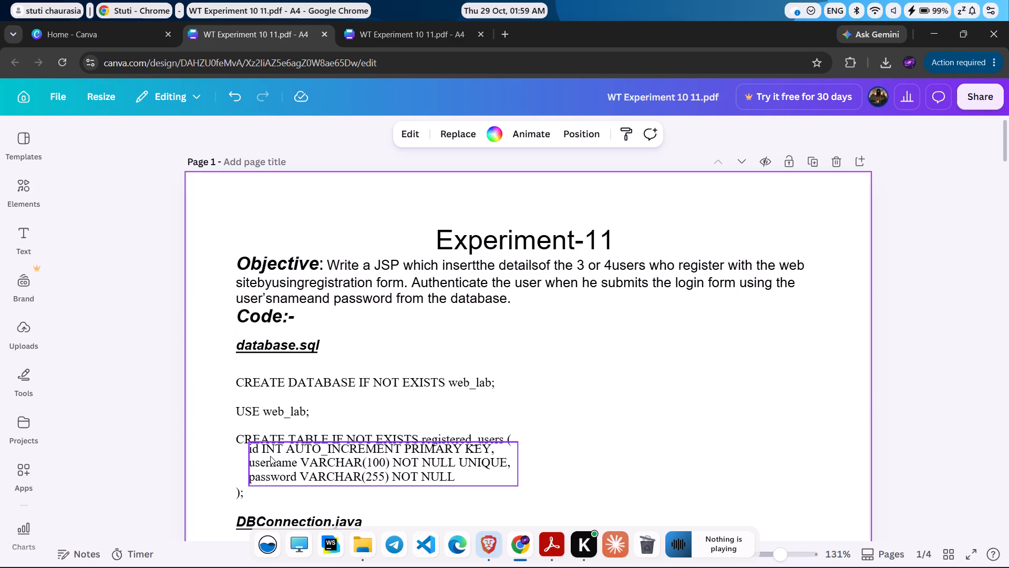
drag(239, 492, 239, 496)
drag(281, 476, 271, 481)
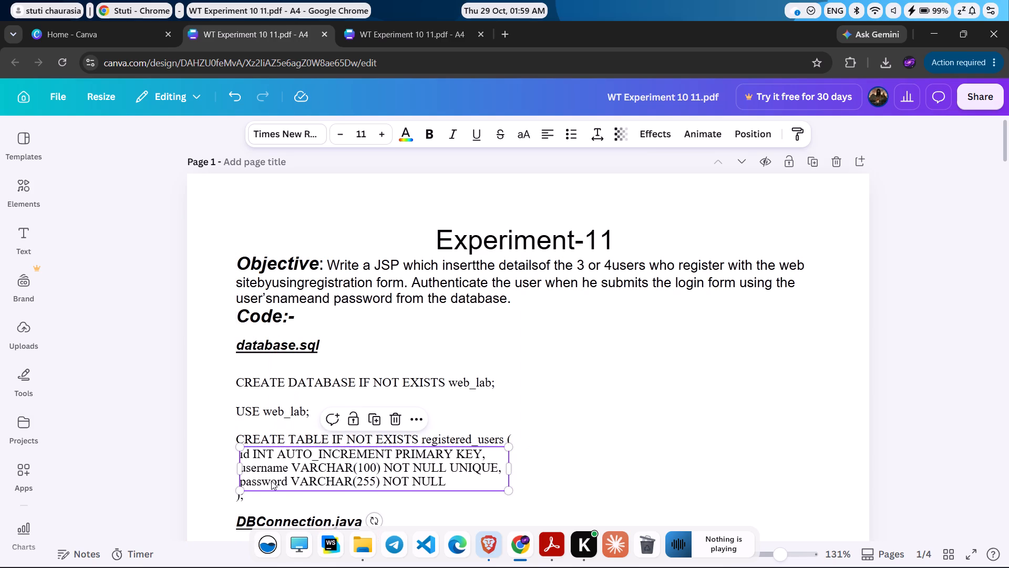
click(431, 502)
Scale the Code:- and database.sql text block down to about 8.4 wide by 4.2 high.
click(260, 437)
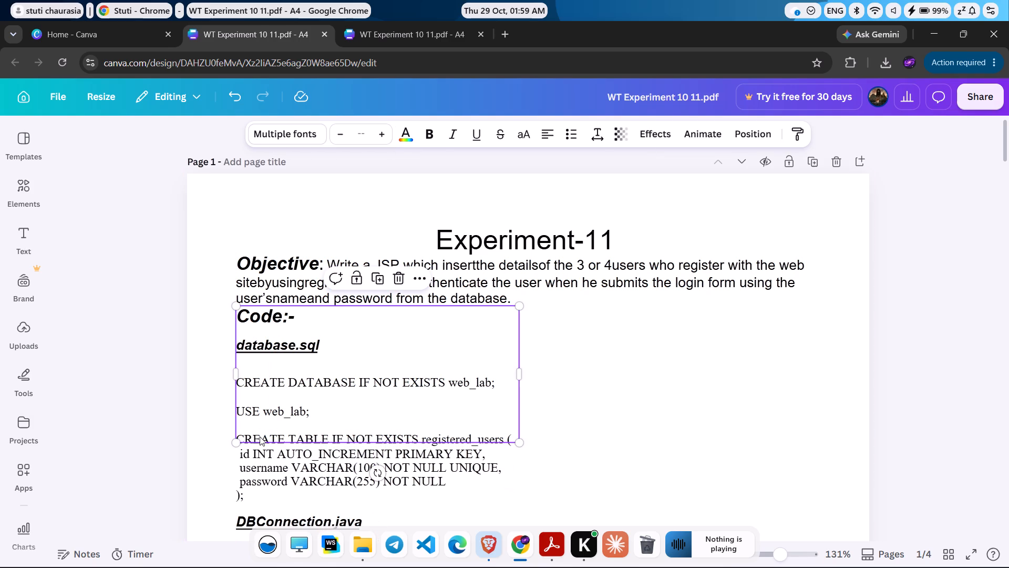
click(266, 423)
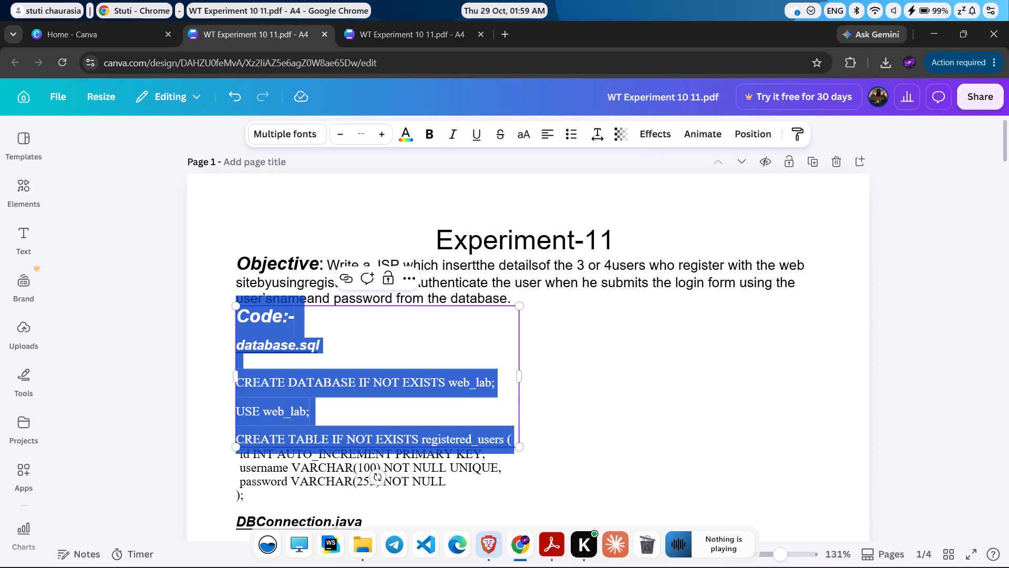
click(281, 420)
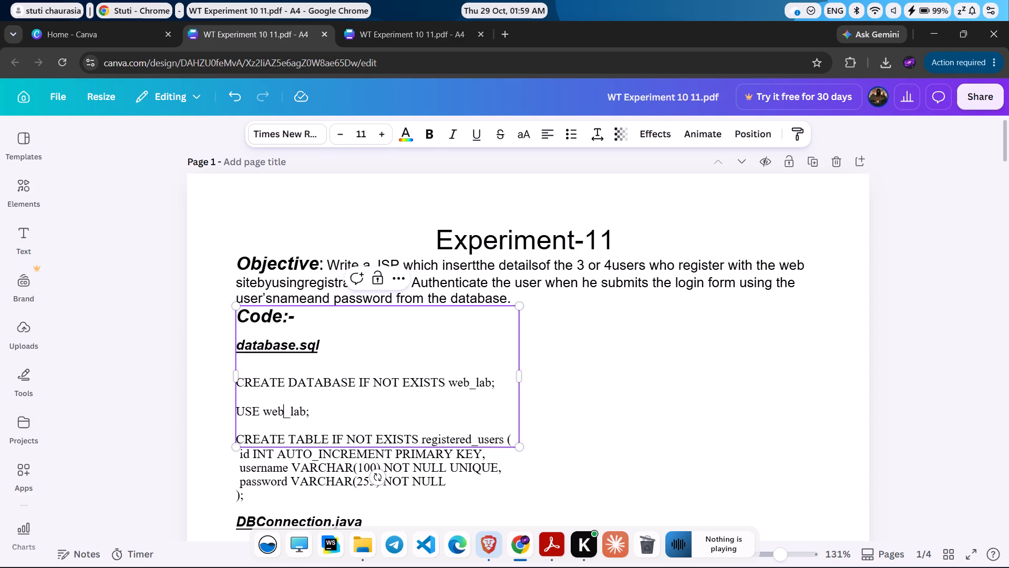
click(296, 317)
click(304, 373)
drag(247, 347, 245, 362)
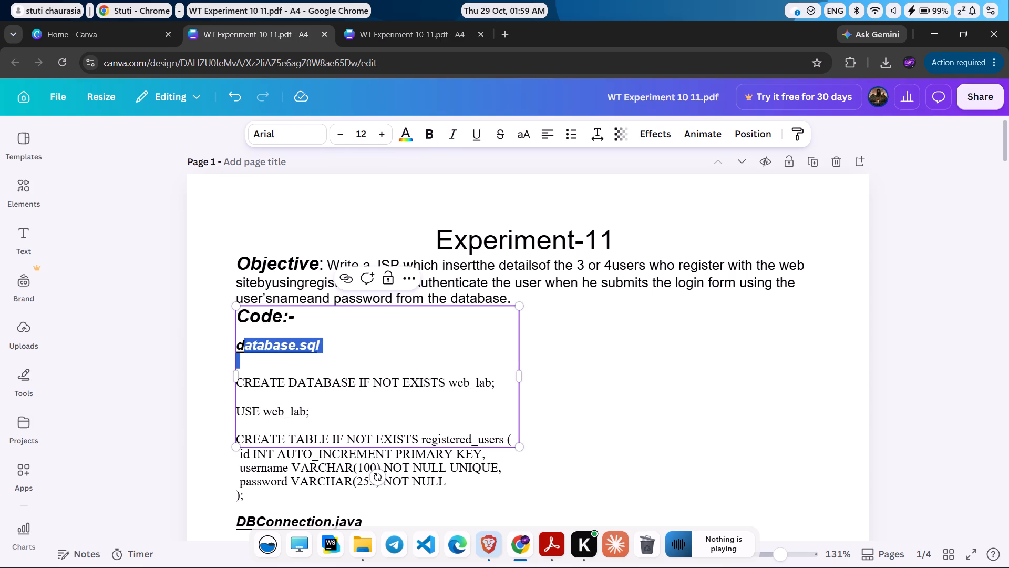
click(343, 332)
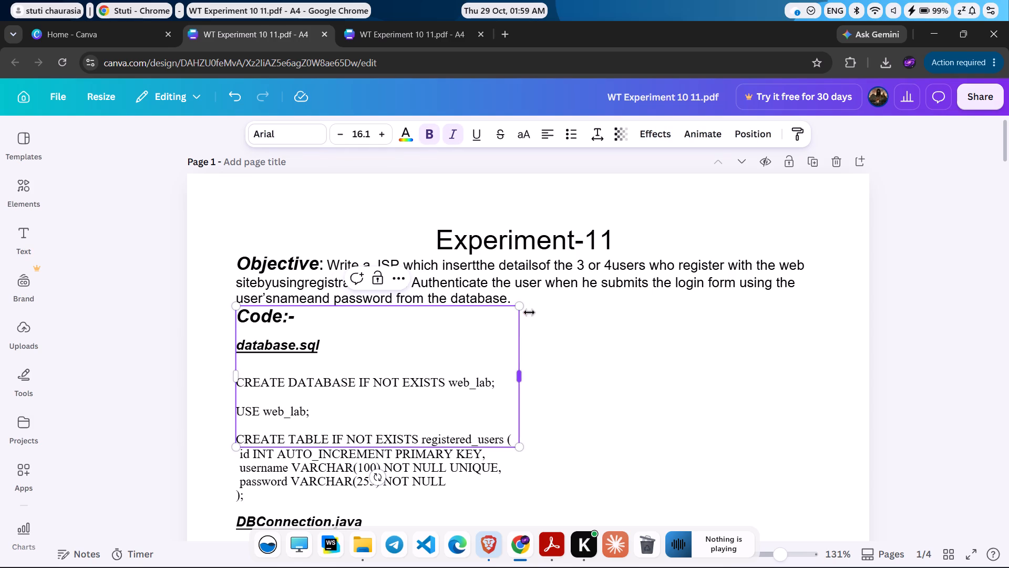
drag(524, 306, 516, 319)
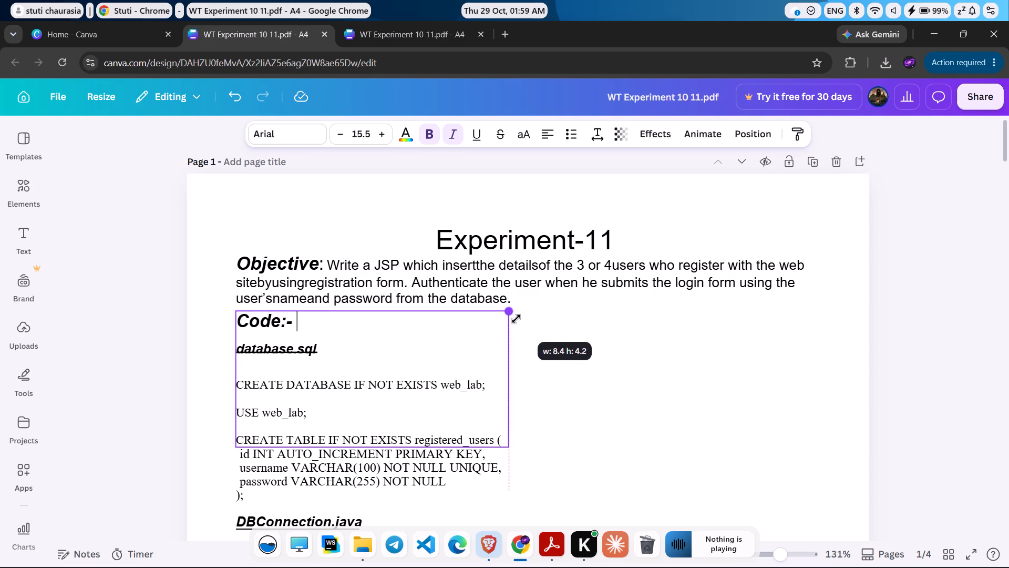
drag(516, 319, 516, 320)
click(618, 362)
Move the Code:- text block aside and delete the underline left behind from the database.sql subheading.
drag(468, 388, 528, 393)
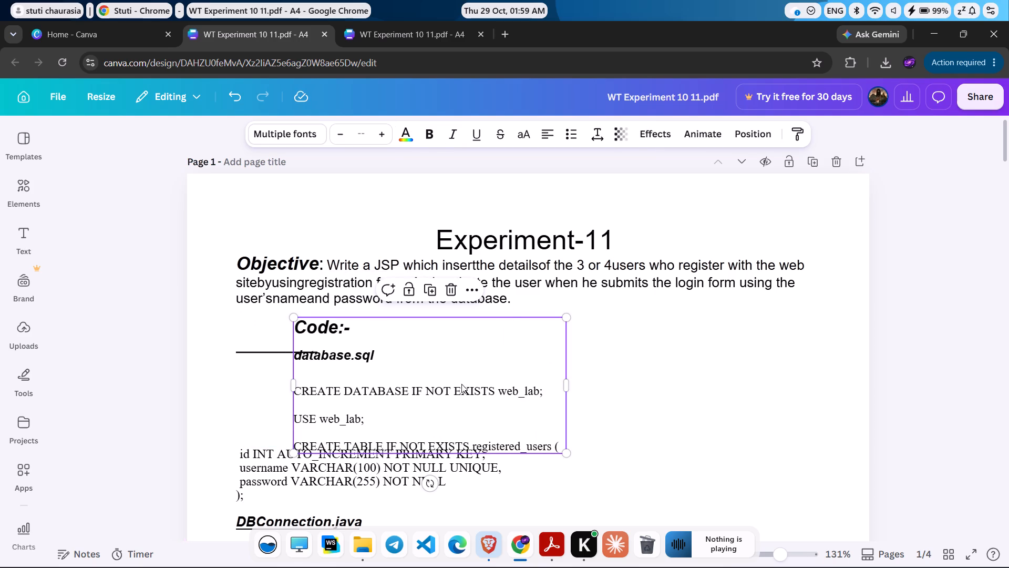
click(258, 351)
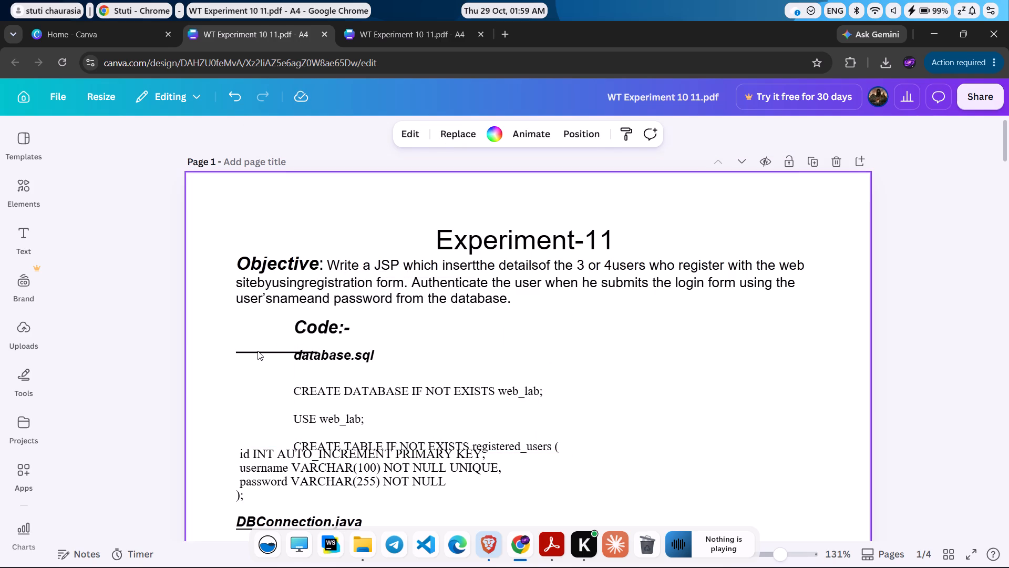
click(258, 352)
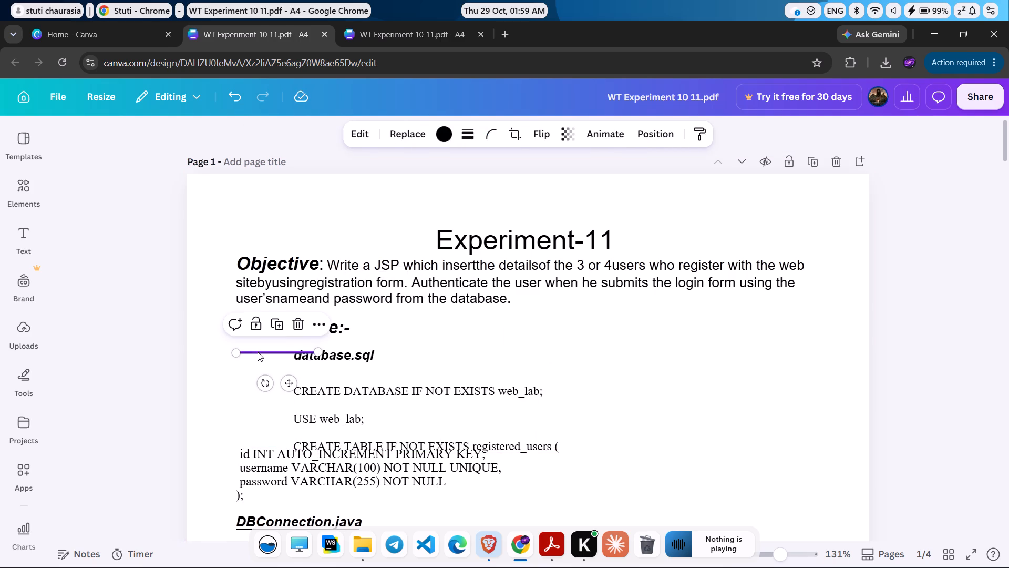
click(301, 325)
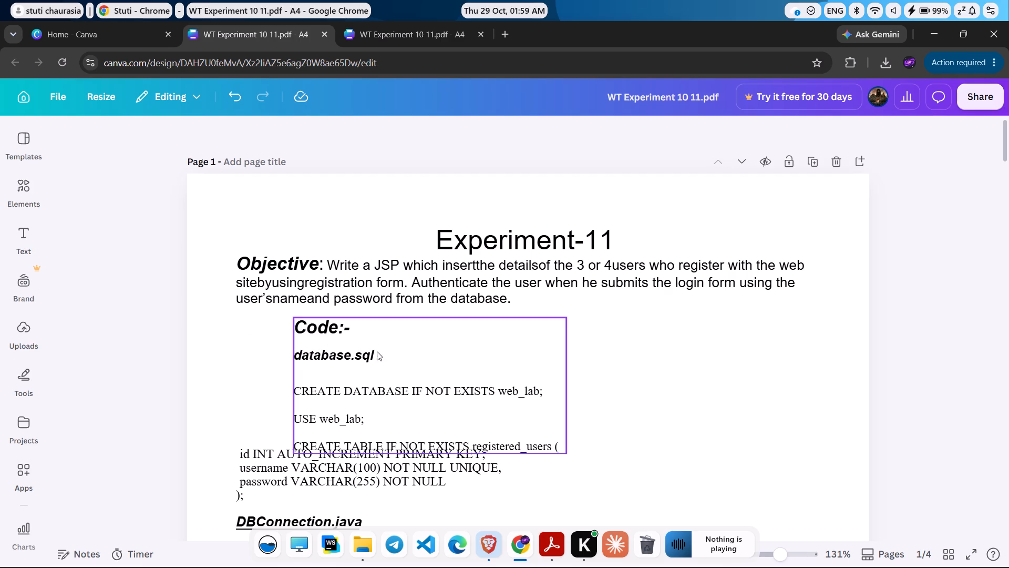
Move the Code:- text block back below the Objective, with its left edge aligned to the id, username and password lines.
drag(369, 376, 311, 372)
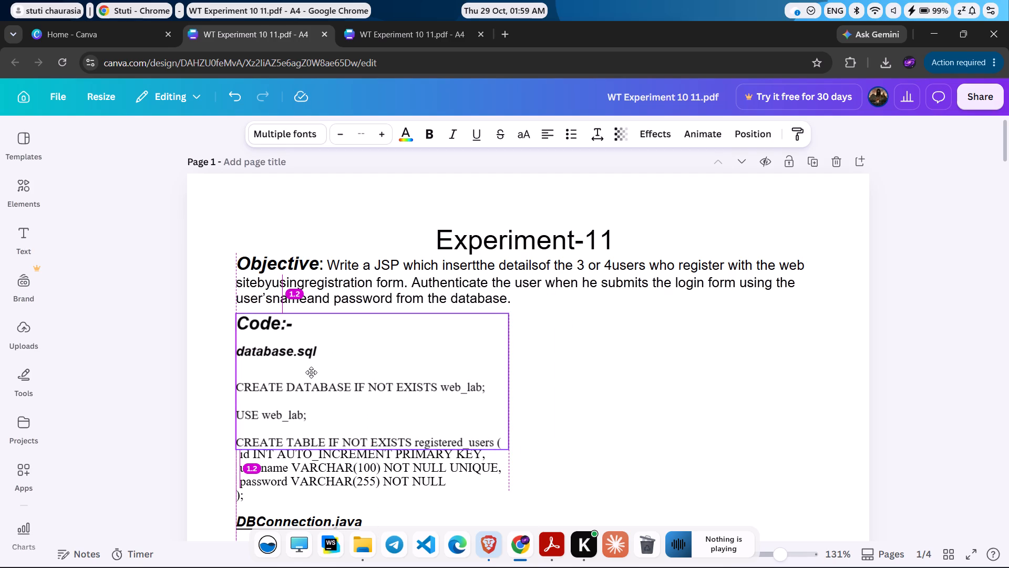
drag(311, 372, 316, 371)
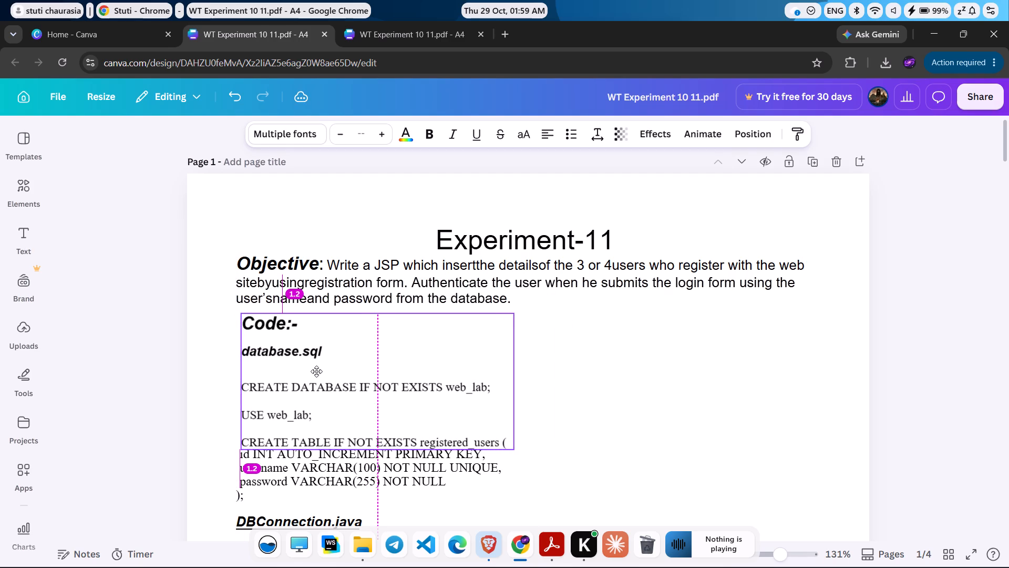
drag(316, 371, 315, 371)
click(528, 407)
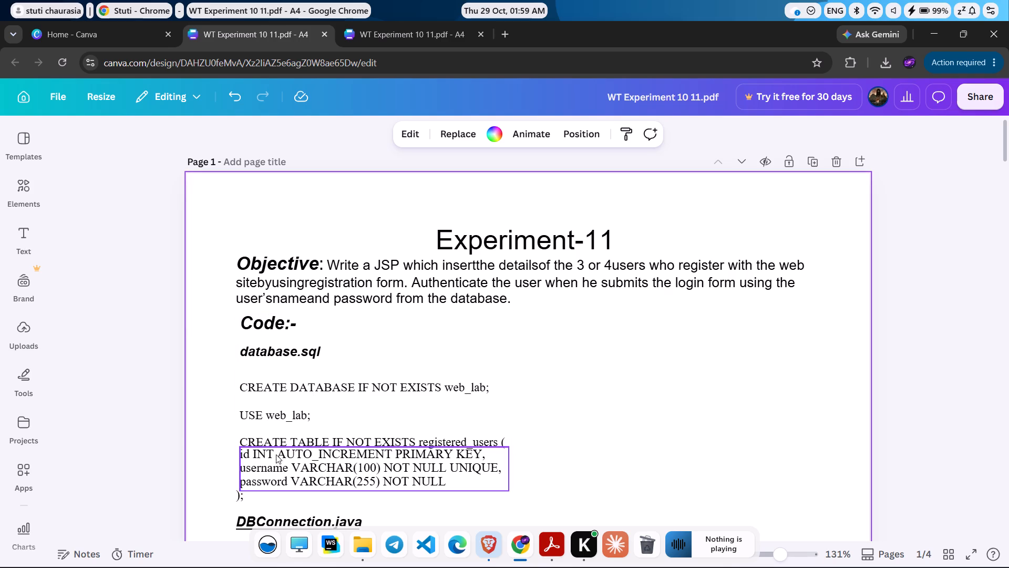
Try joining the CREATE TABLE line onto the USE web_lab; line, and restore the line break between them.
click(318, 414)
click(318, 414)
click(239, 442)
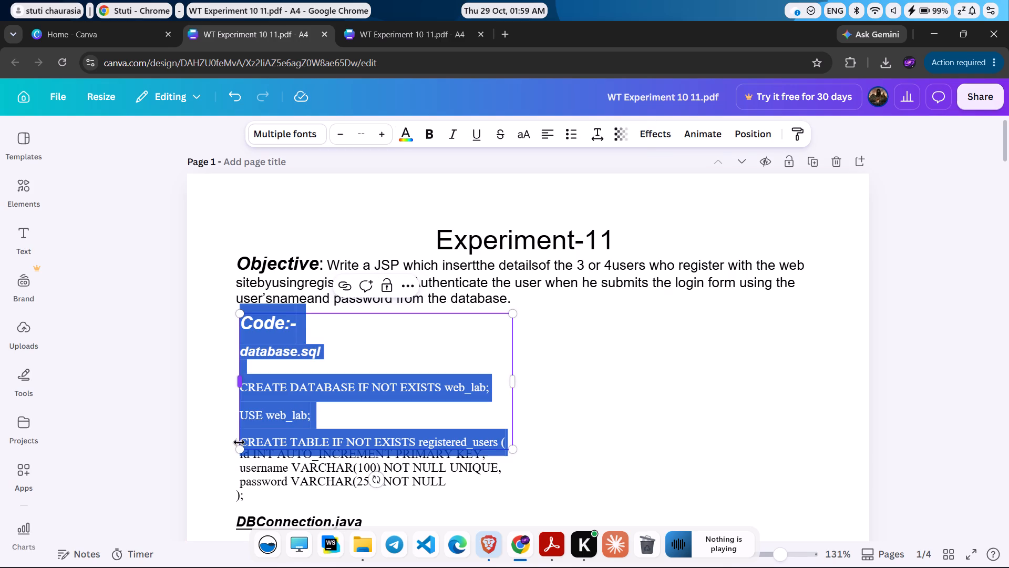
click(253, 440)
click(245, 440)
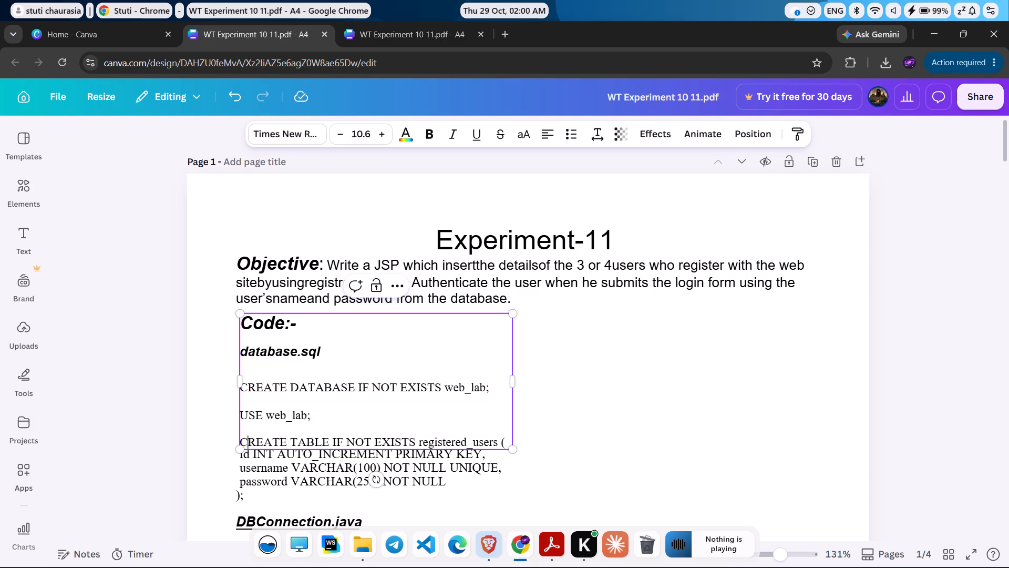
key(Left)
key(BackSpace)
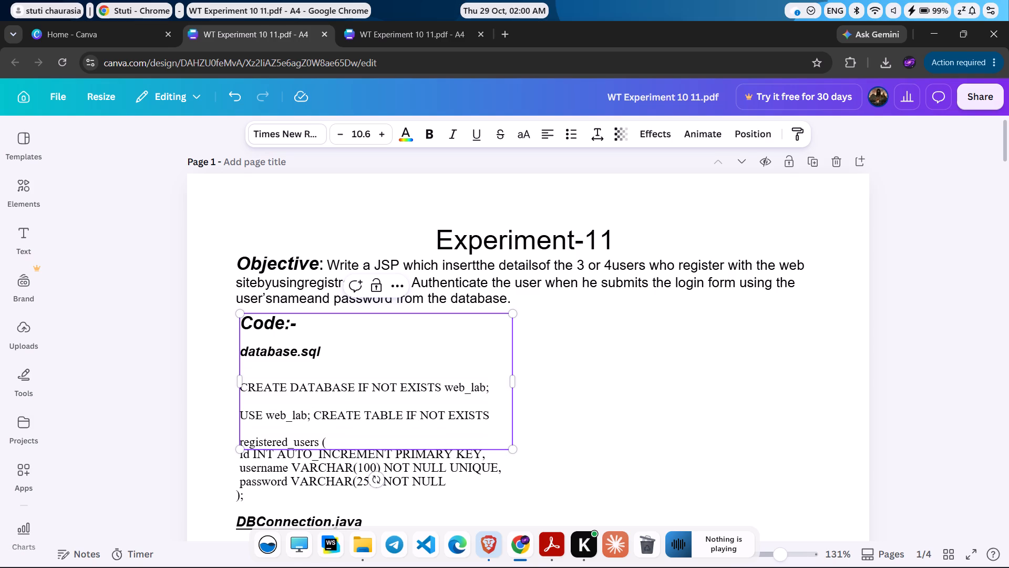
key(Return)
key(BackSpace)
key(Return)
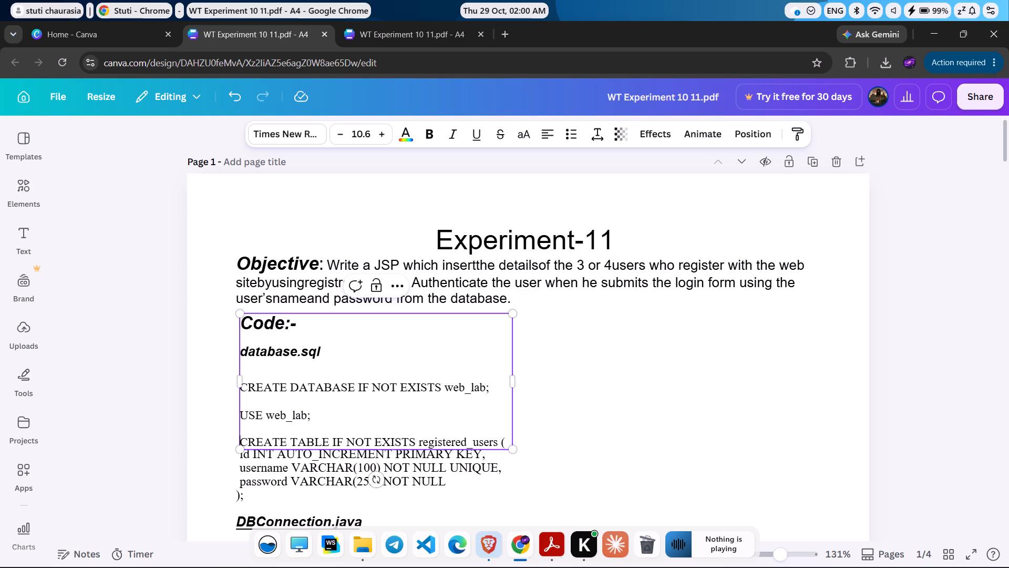
Scale the Code:- text block down until its SQL text is 9.9 pt, and nudge it down to just above the id line.
drag(511, 450, 492, 450)
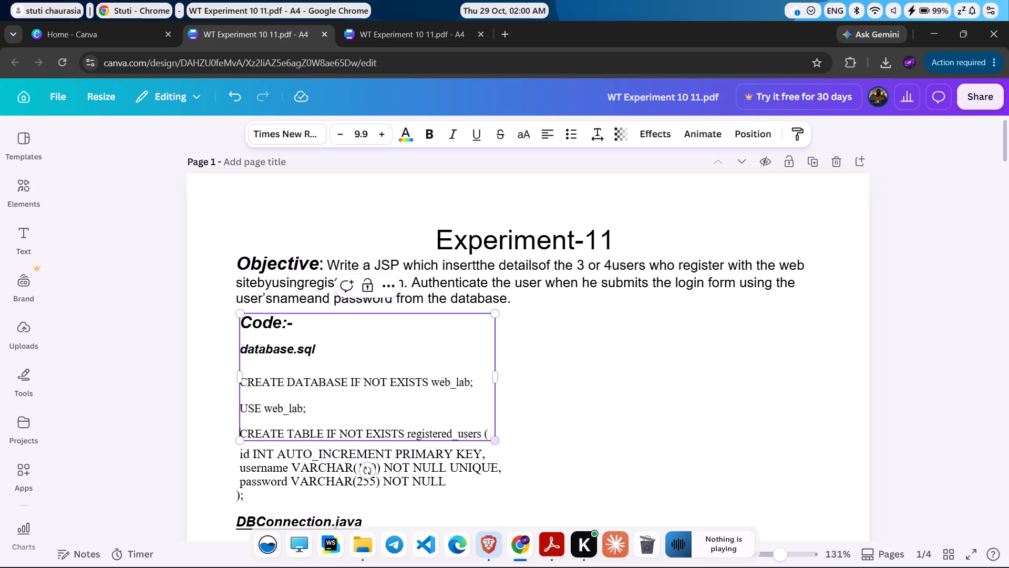
click(623, 450)
drag(361, 414, 360, 425)
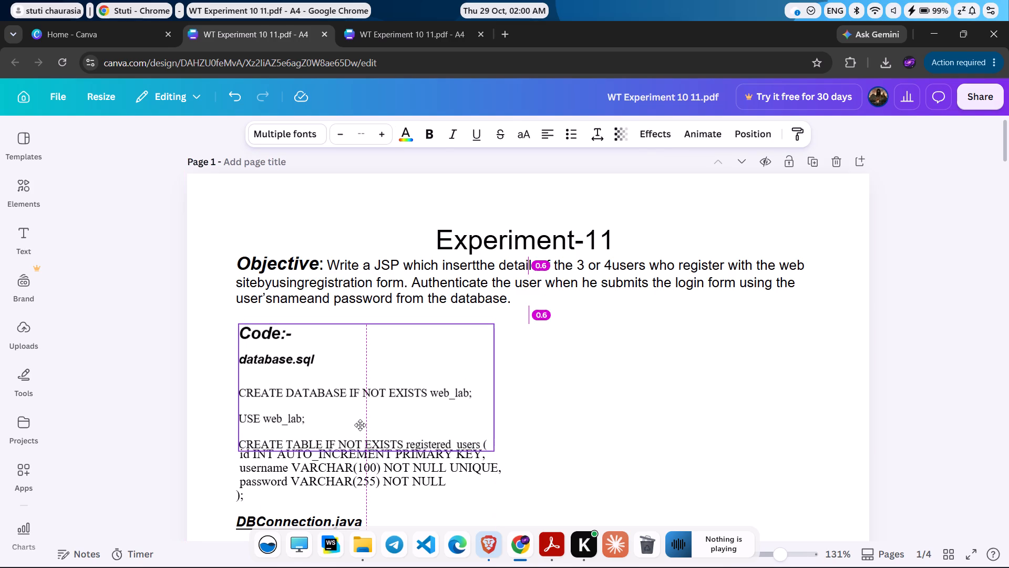
drag(360, 425, 360, 419)
click(586, 437)
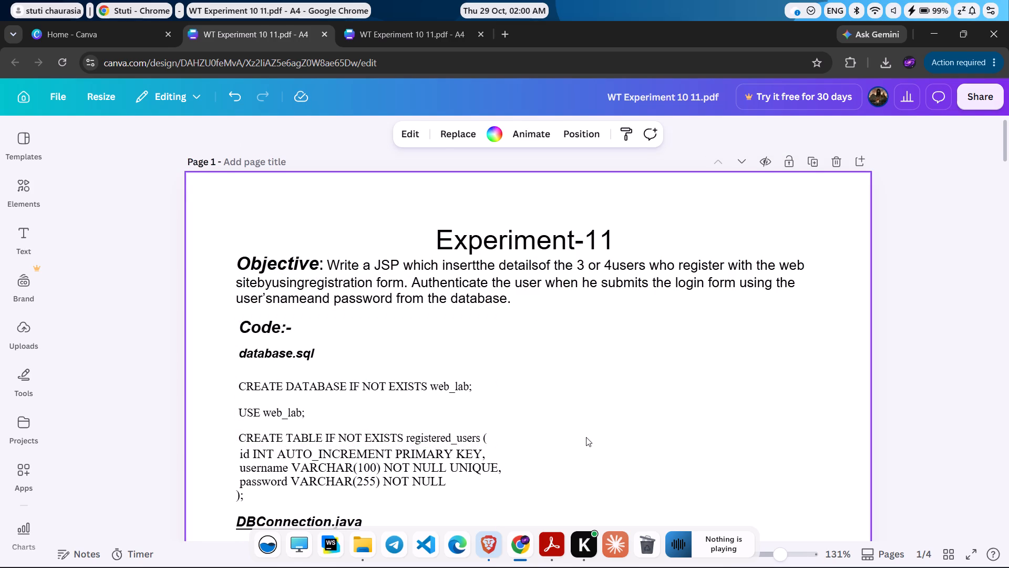
Select all the text on the Experiment-11 page and remove the italic style, so the Objective, Code:- and file-name headings are upright.
scroll(586, 437, down, 5)
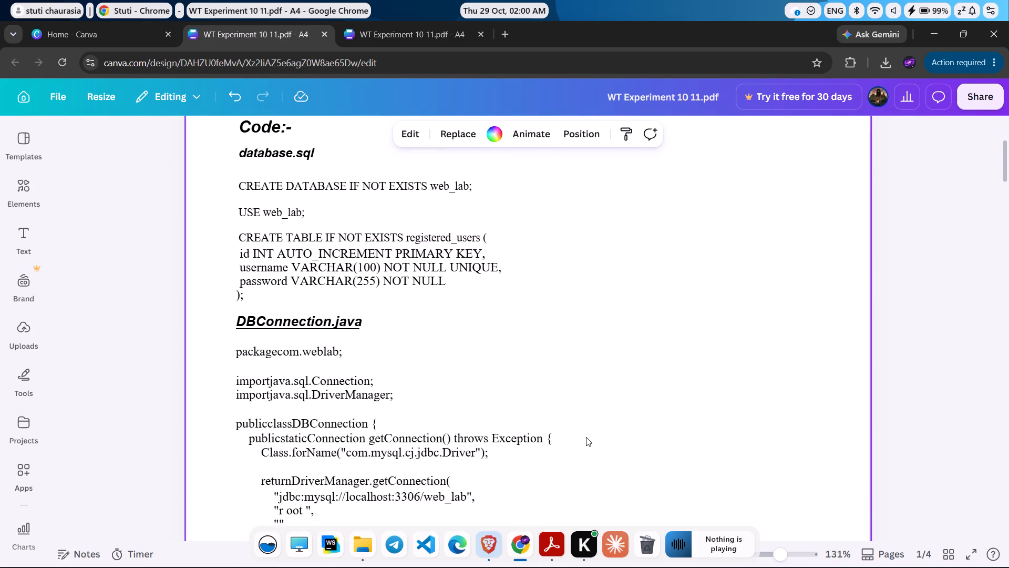
scroll(586, 437, down, 1)
scroll(586, 437, up, 2)
scroll(586, 437, down, 1)
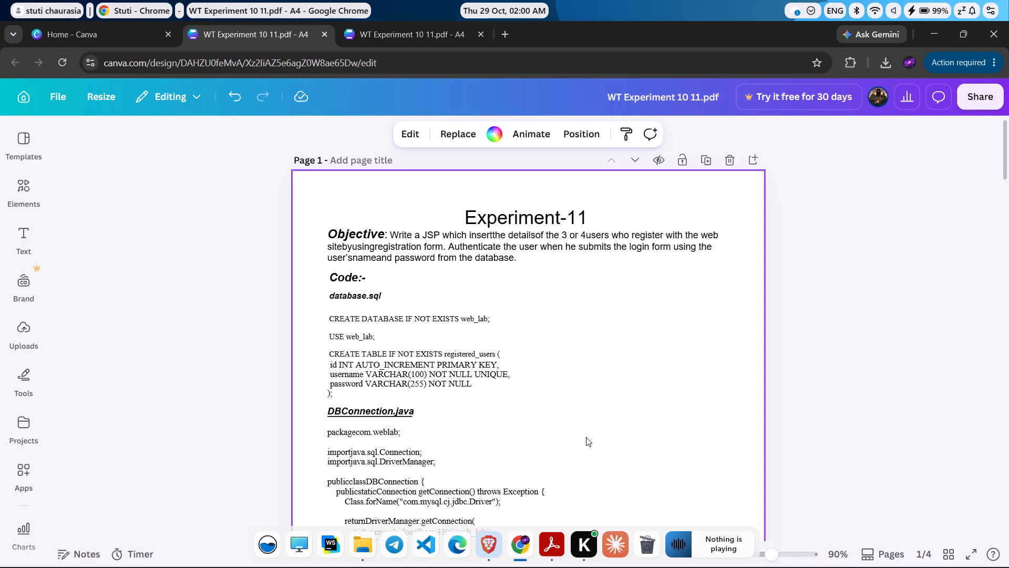
scroll(586, 437, down, 2)
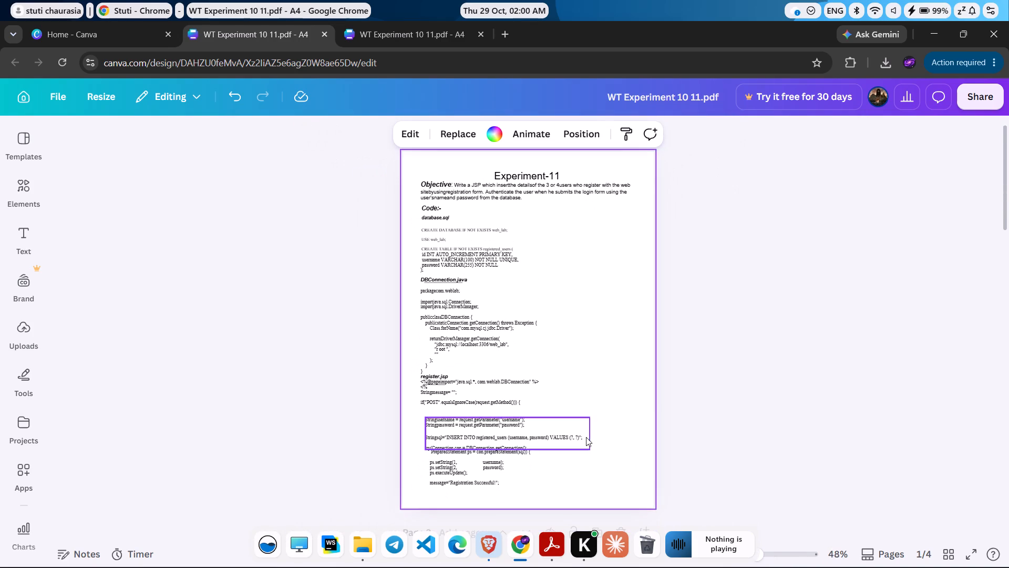
drag(410, 178, 492, 313)
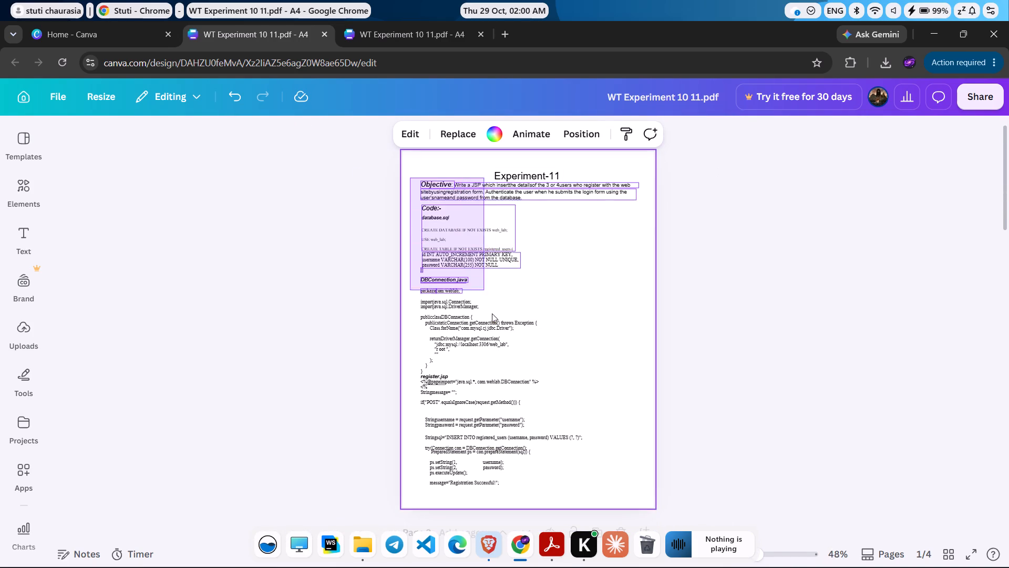
drag(492, 313, 651, 490)
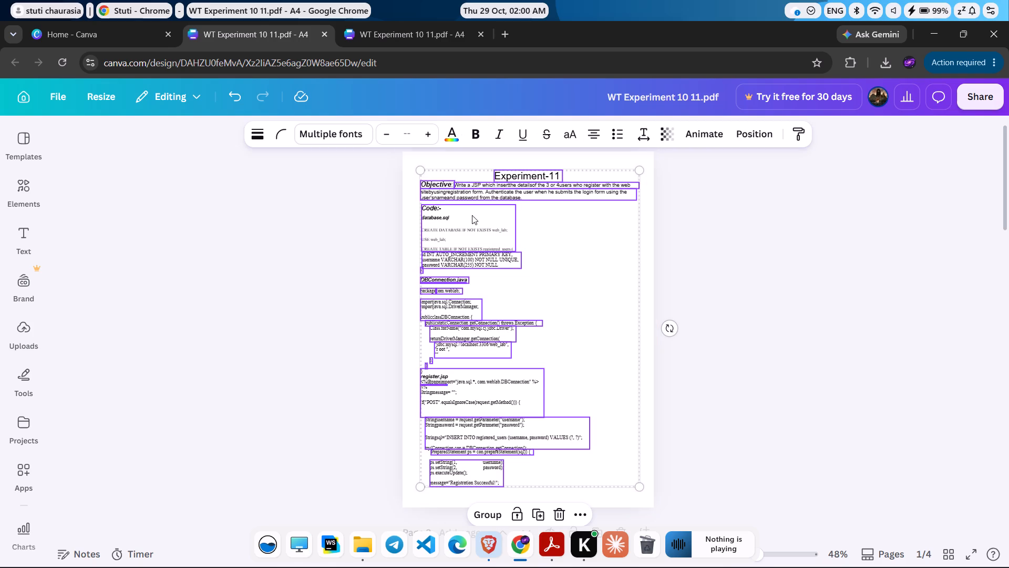
click(498, 134)
click(499, 134)
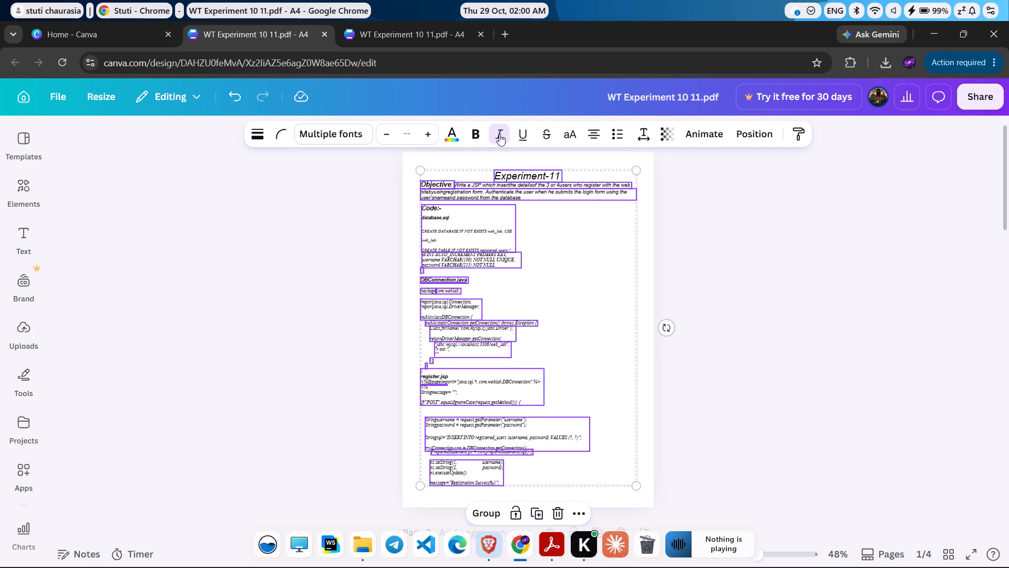
click(738, 333)
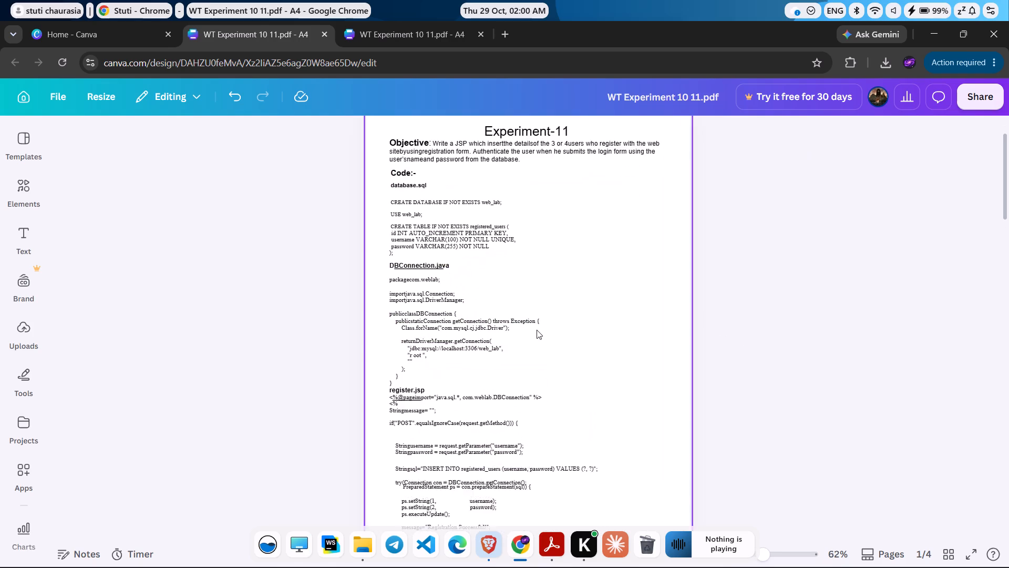
scroll(537, 330, up, 1)
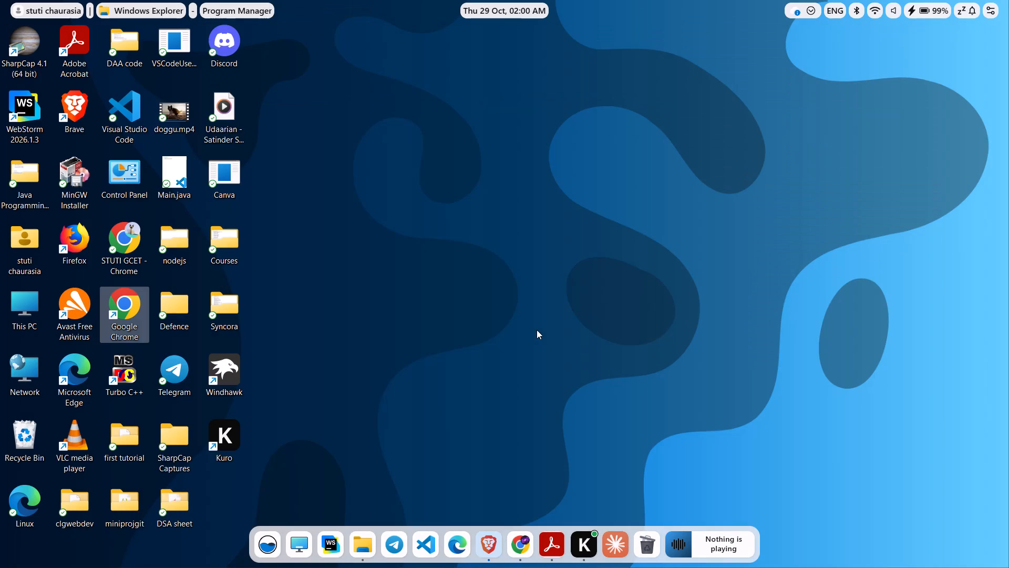